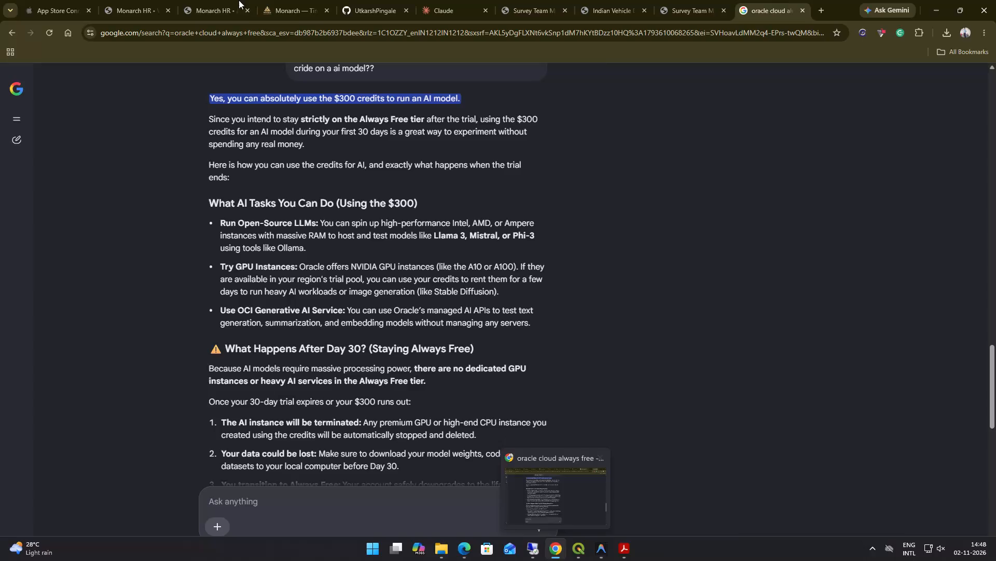
Switch to the Monarch HR portal and examine the pending leave and regularization requests in the Unified Approvals Inbox.
left_click(225, 0)
scroll(634, 301, "up", 2)
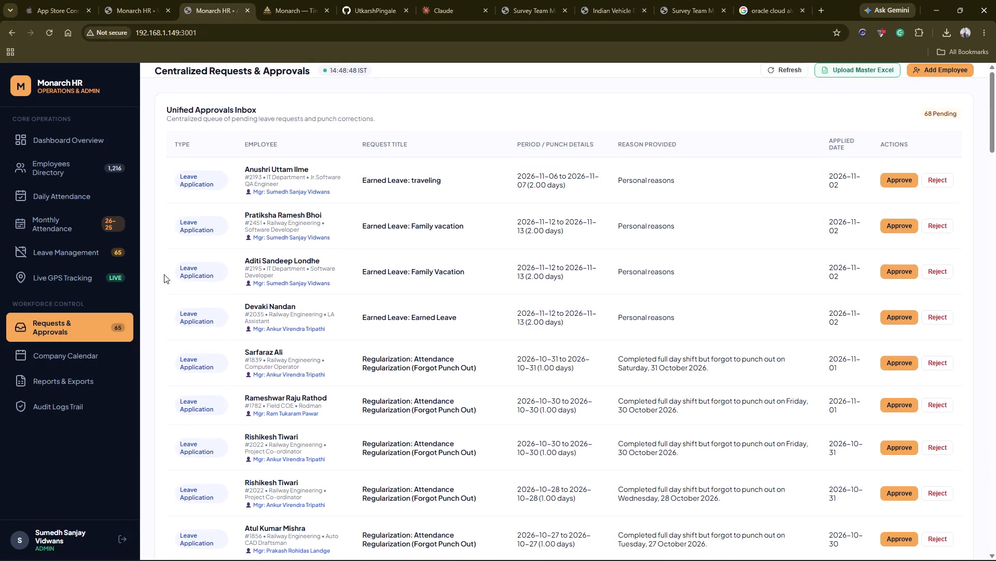
scroll(527, 357, "down", 14)
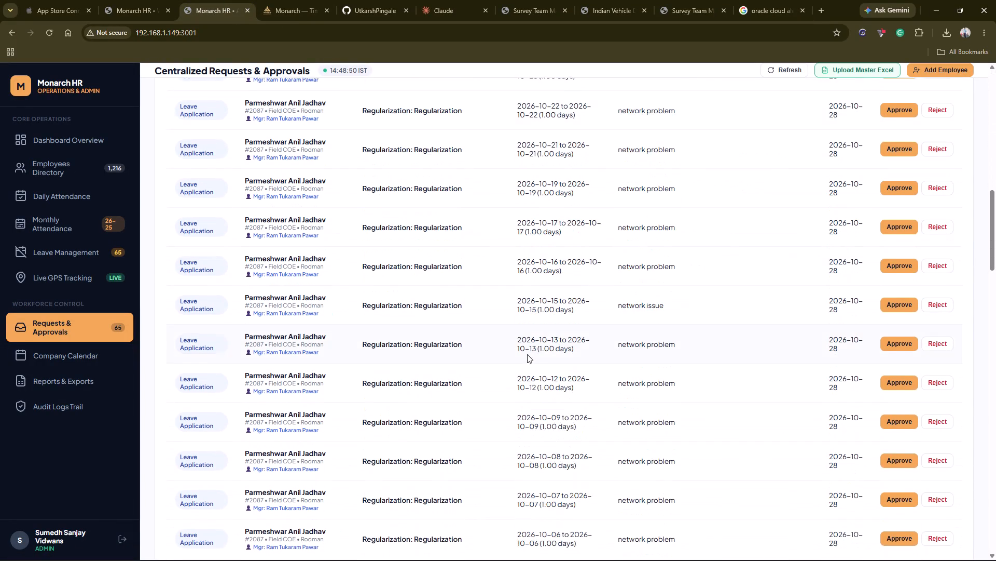
scroll(524, 354, "down", 13)
scroll(518, 351, "up", 20)
scroll(518, 351, "up", 4)
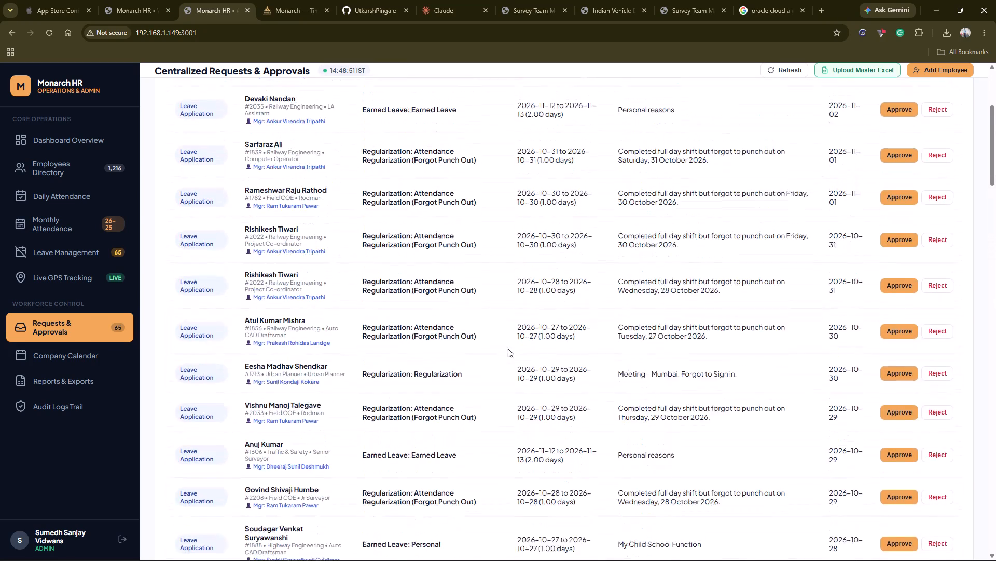
scroll(508, 349, "up", 5)
Look over the live GPS punch radar and the daily and monthly attendance records.
left_click(52, 271)
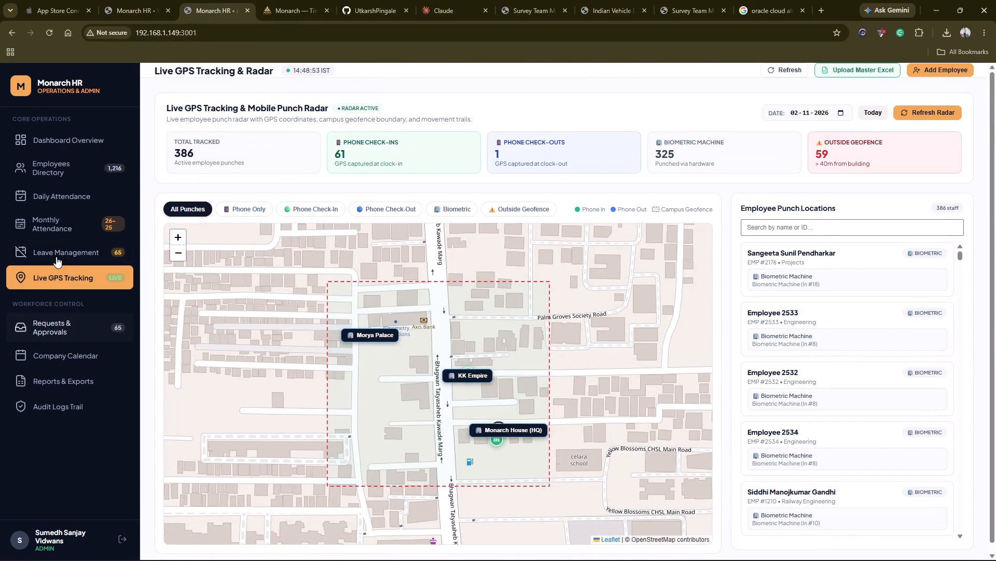
left_click(426, 208)
left_click(40, 197)
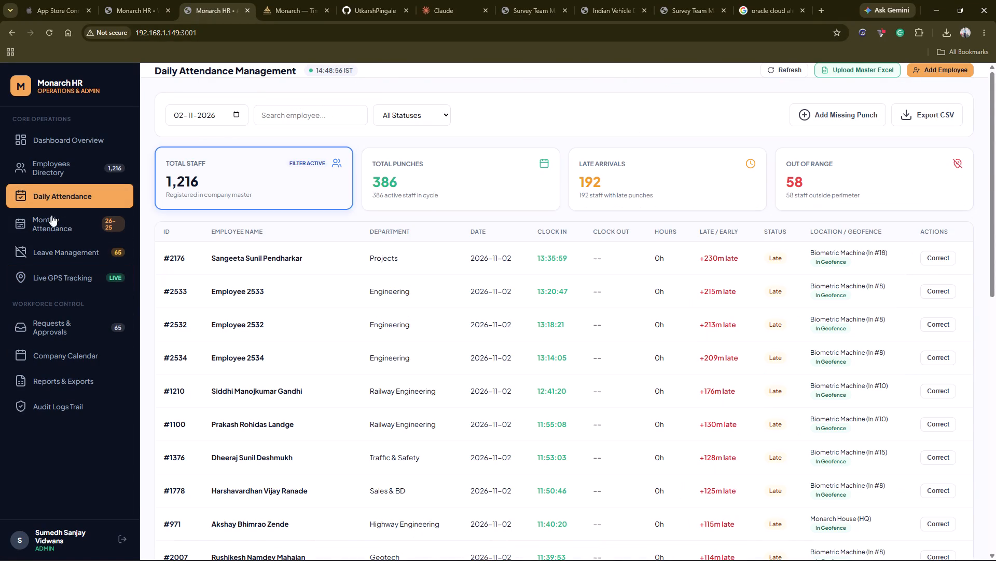
left_click(62, 238)
left_click(63, 221)
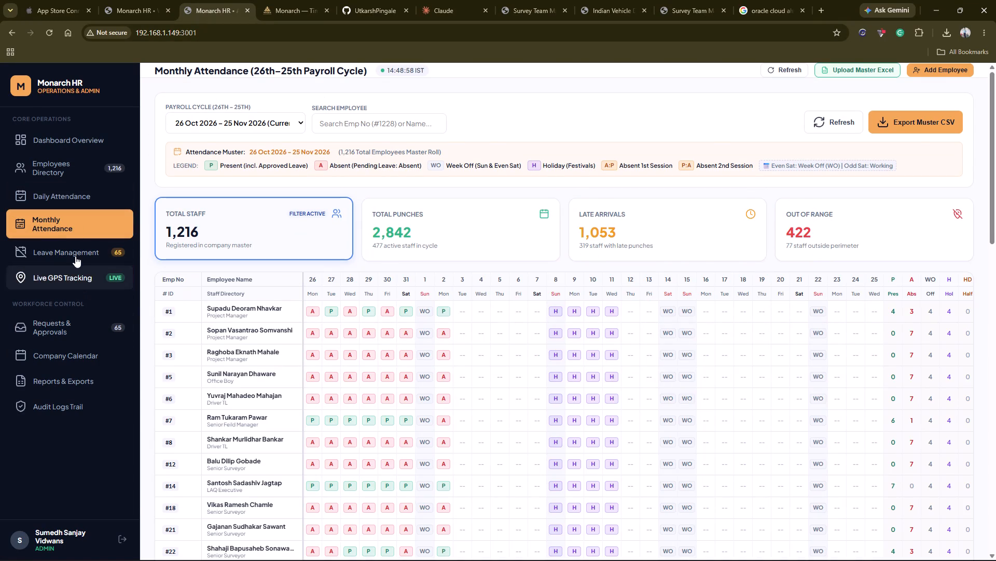
left_click(75, 256)
Reopen Requests & Approvals and read through the pending applications in the Unified Approvals Inbox.
left_click(58, 322)
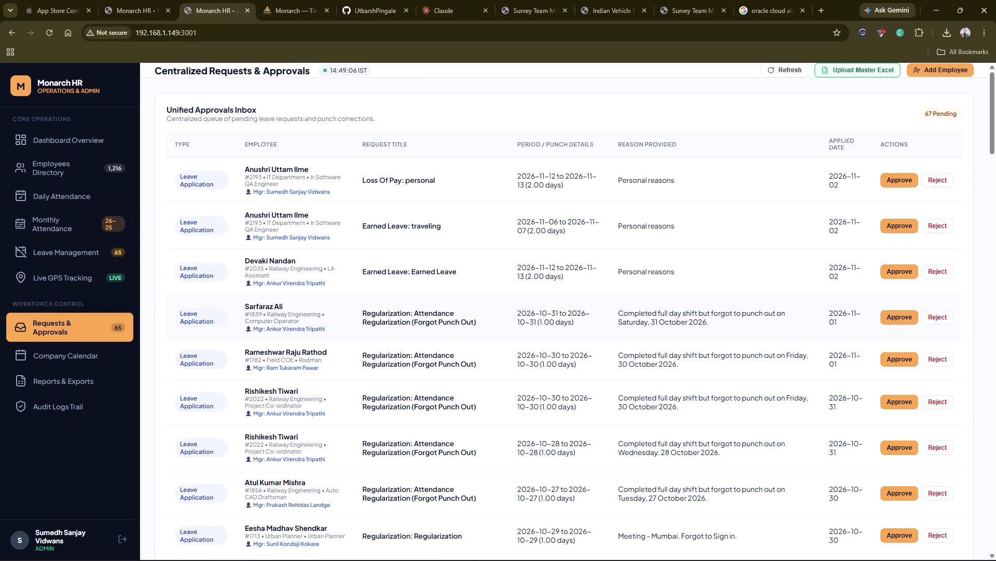
scroll(555, 310, "down", 3)
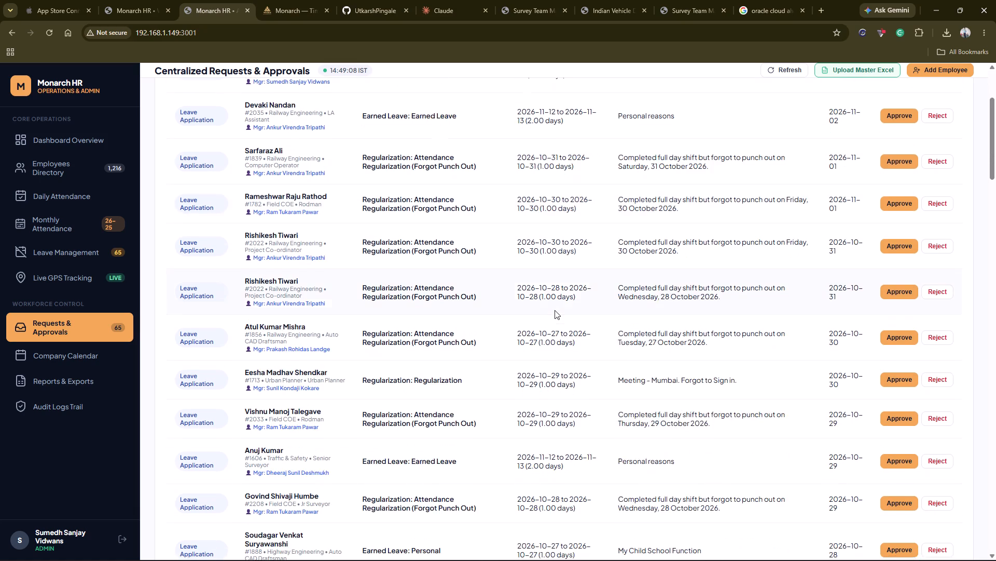
scroll(555, 310, "down", 7)
scroll(555, 310, "up", 18)
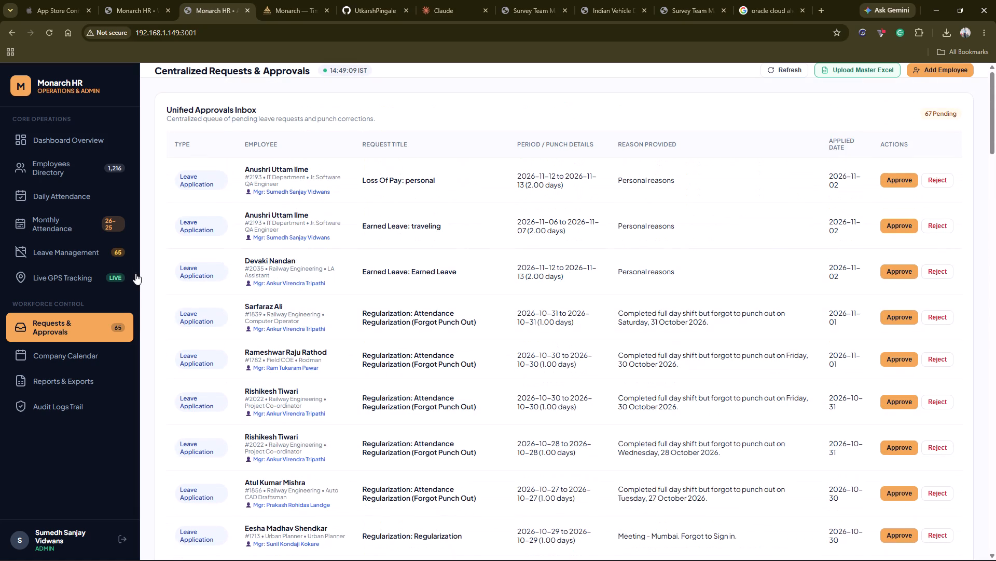
scroll(548, 310, "down", 20)
scroll(548, 310, "down", 13)
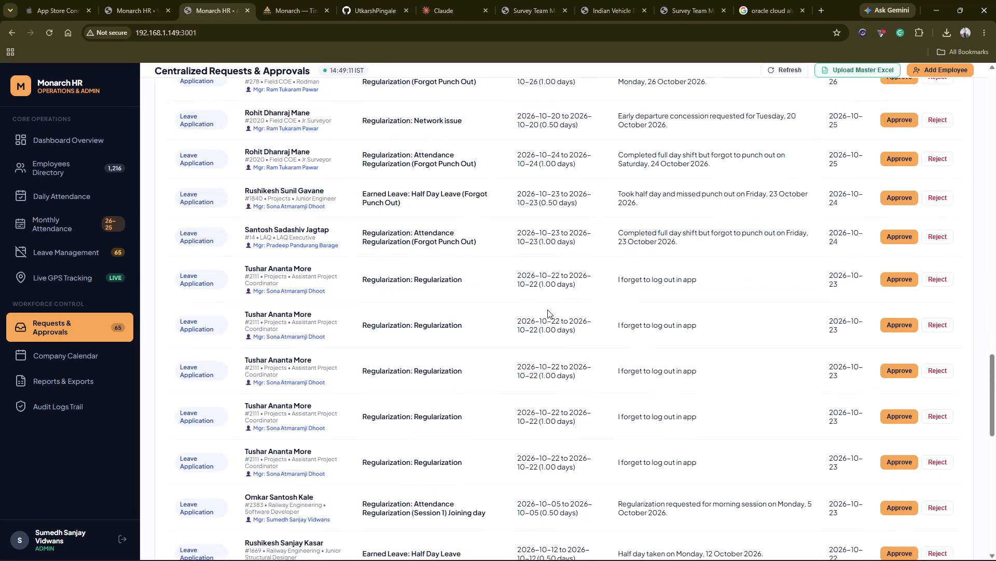
scroll(547, 310, "up", 20)
scroll(547, 310, "up", 17)
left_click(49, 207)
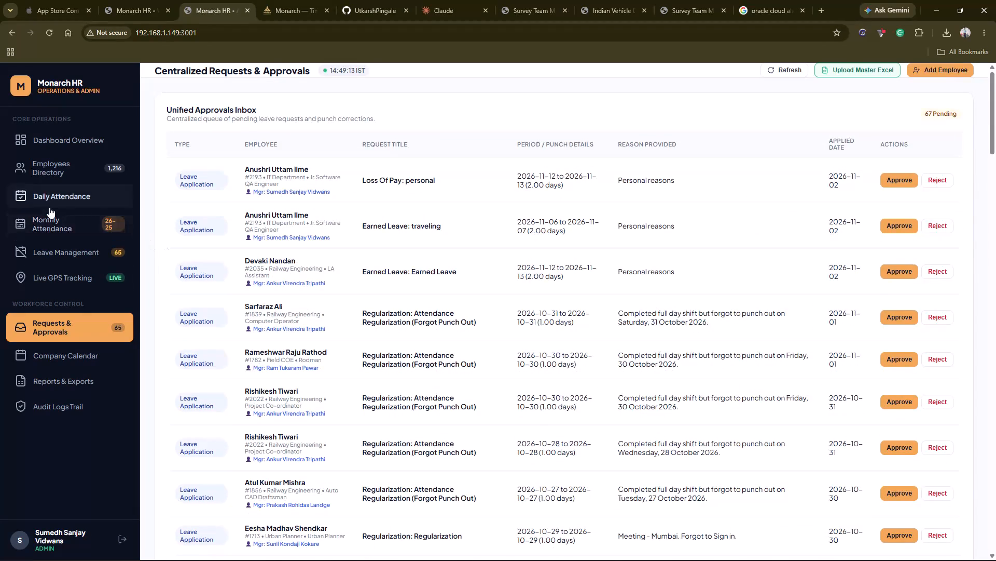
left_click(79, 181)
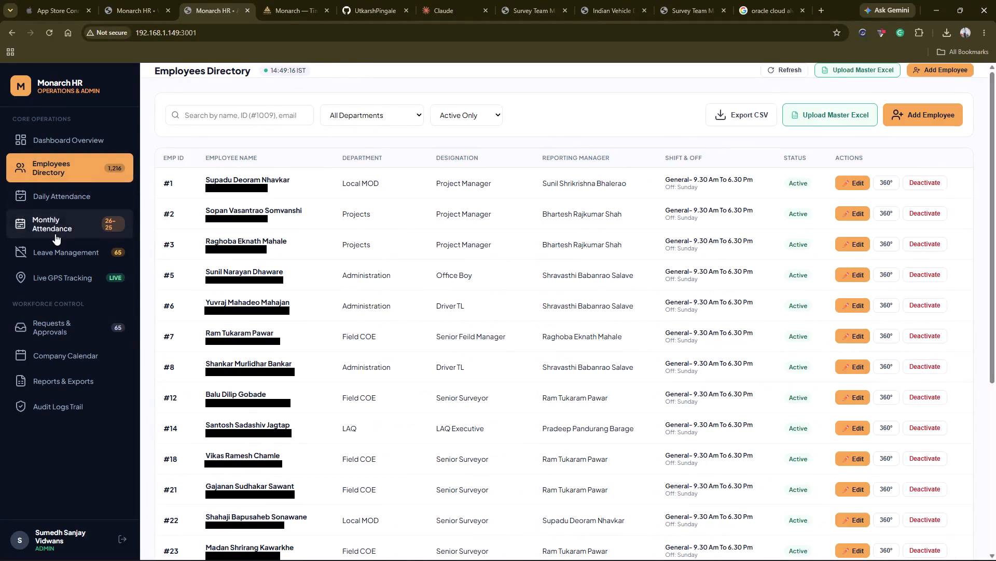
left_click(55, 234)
Open Leave Management and examine all entries in the Leave Requests Queue, consulting the system calendar for November 2026.
left_click(59, 252)
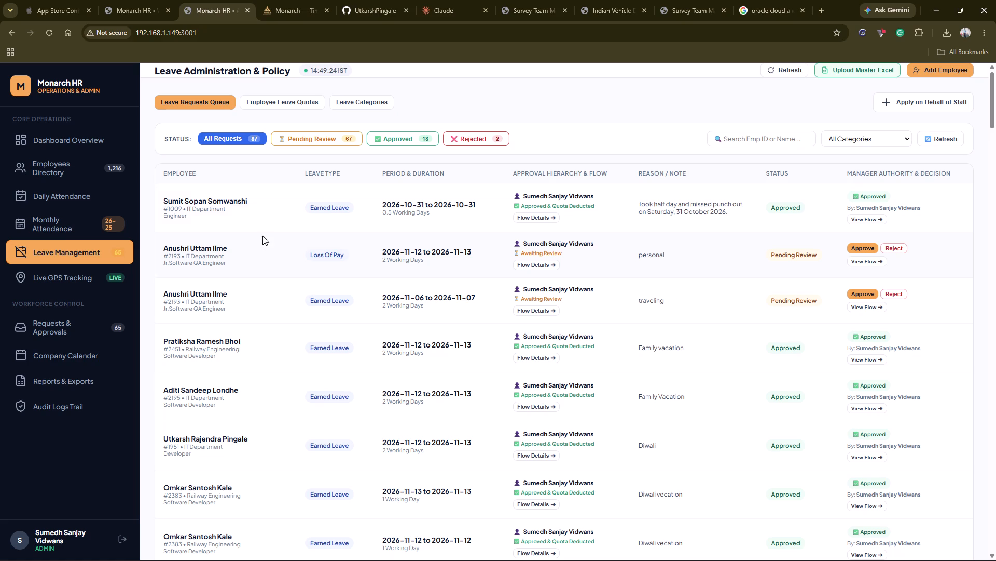
left_click(973, 560)
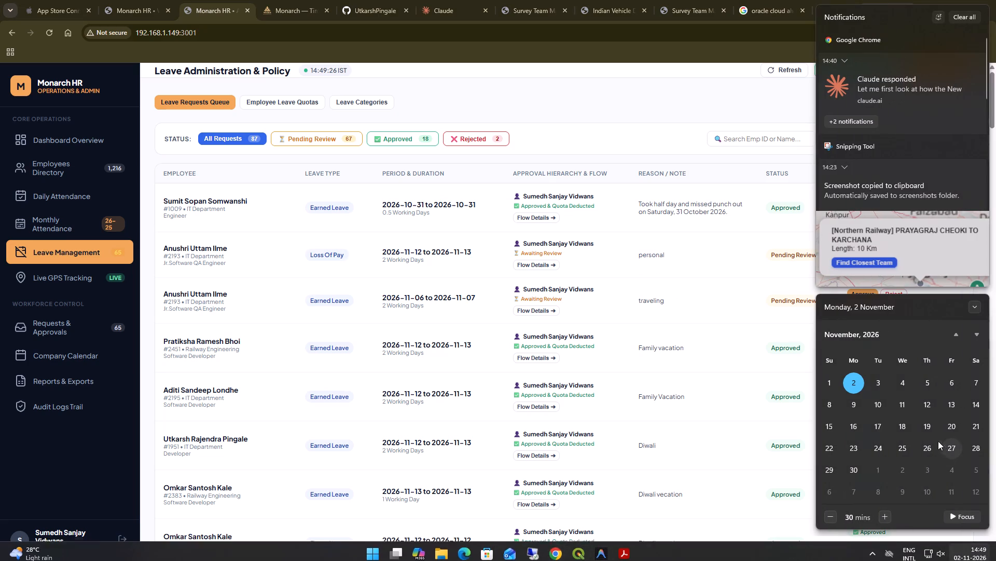
left_click(666, 268)
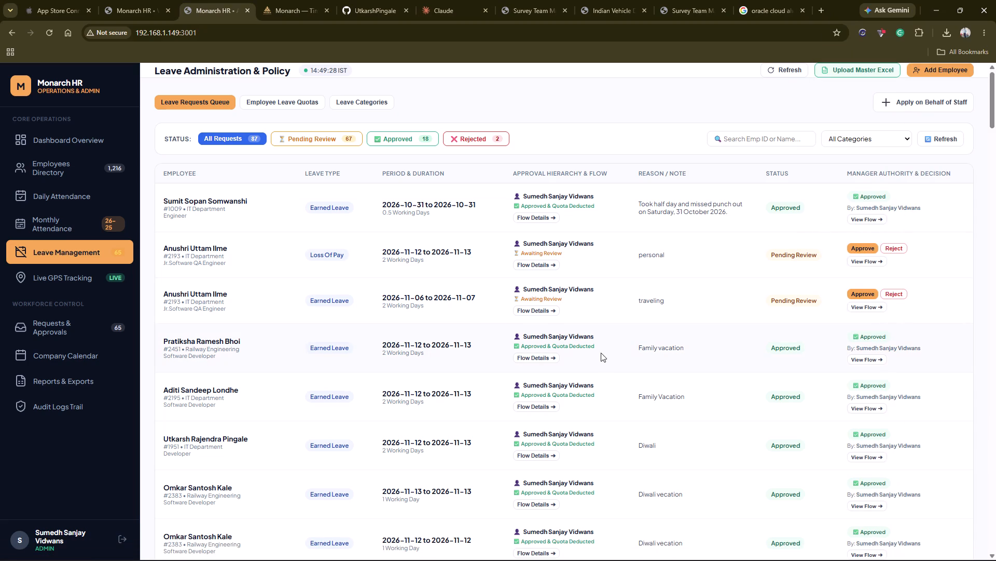
scroll(597, 357, "down", 6)
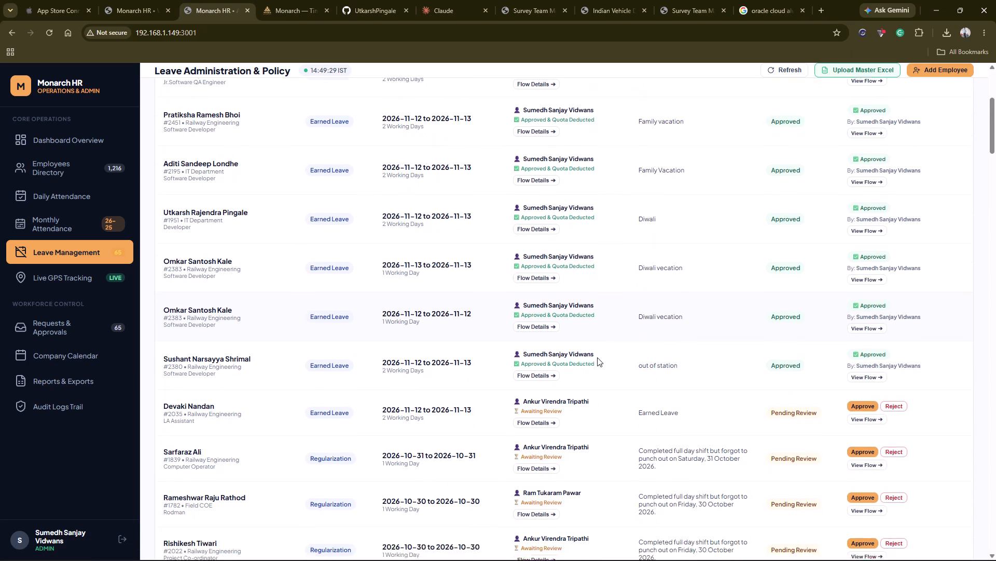
scroll(597, 357, "down", 5)
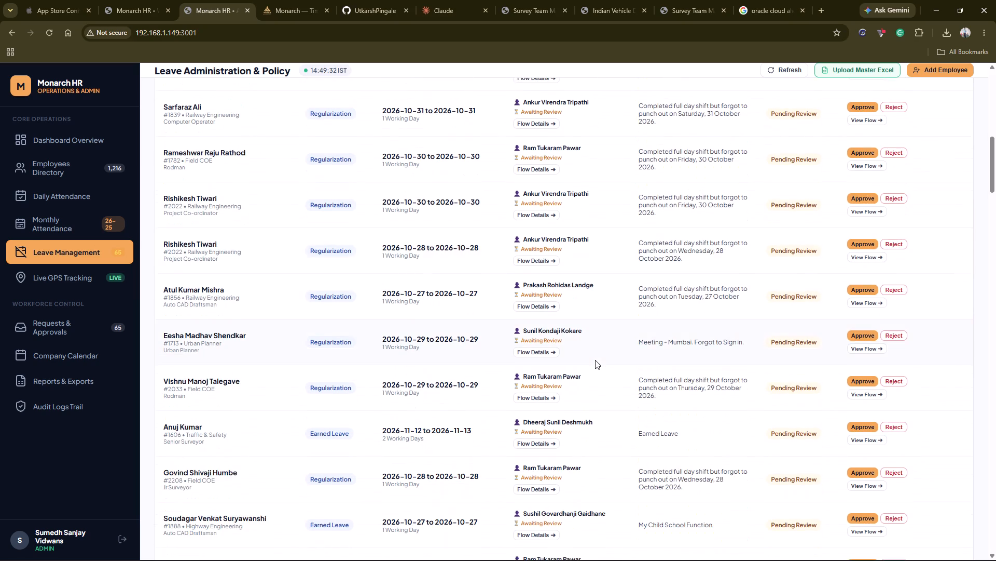
scroll(595, 360, "down", 18)
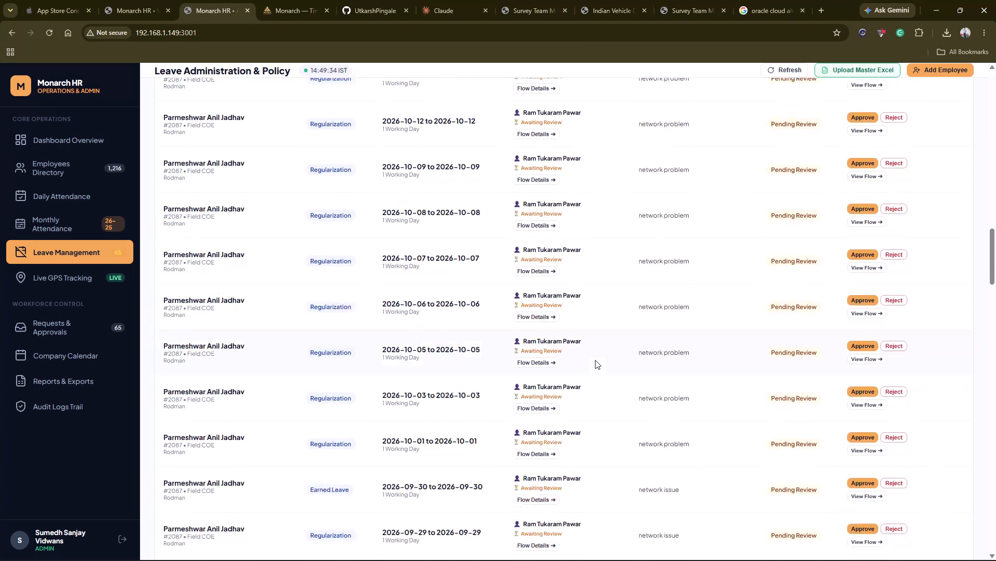
scroll(595, 360, "down", 12)
scroll(595, 360, "up", 2)
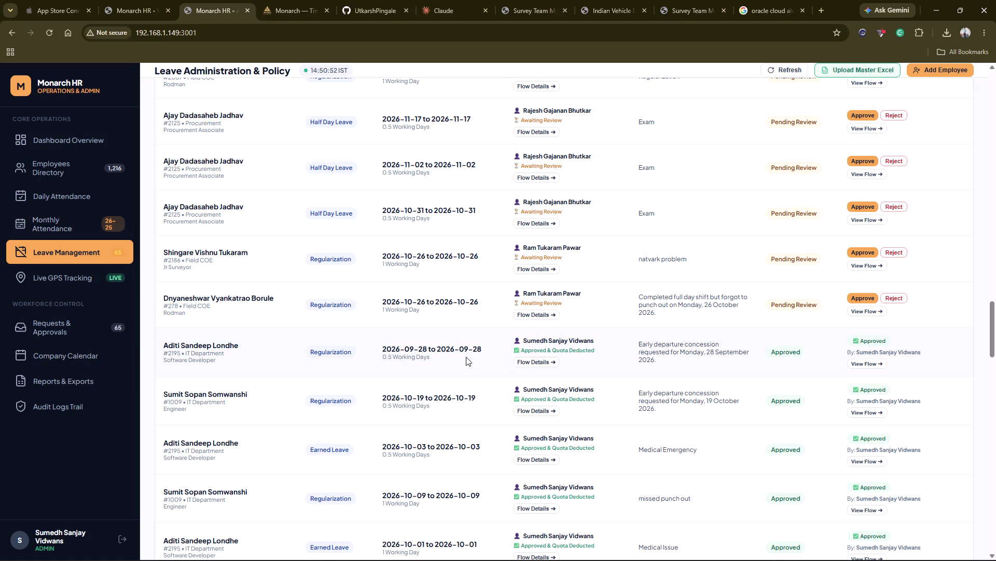
scroll(463, 355, "up", 20)
scroll(463, 355, "up", 20)
scroll(463, 355, "up", 4)
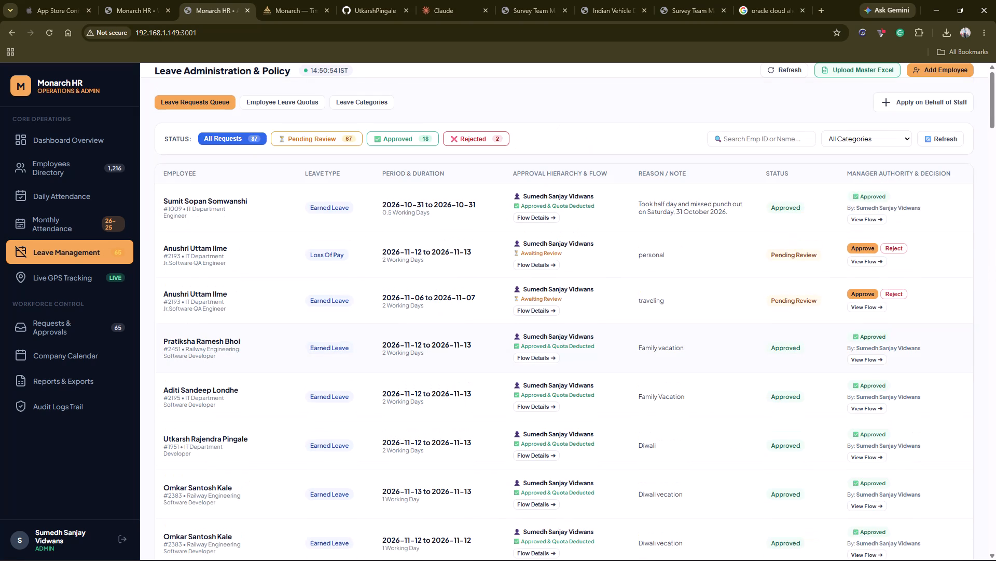
scroll(454, 348, "up", 1)
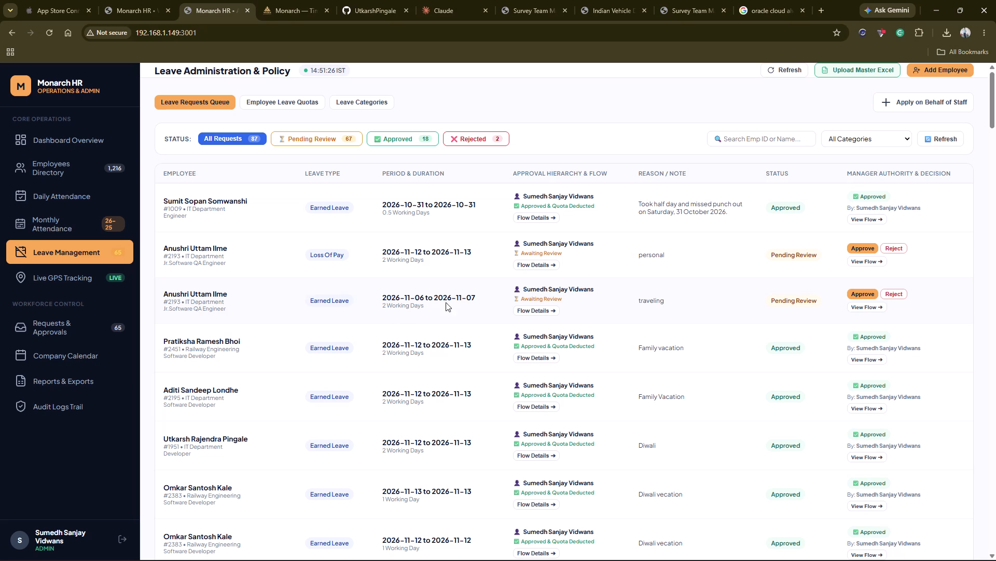
Refresh the leave administration data repeatedly to load newly submitted leave requests.
left_click(790, 69)
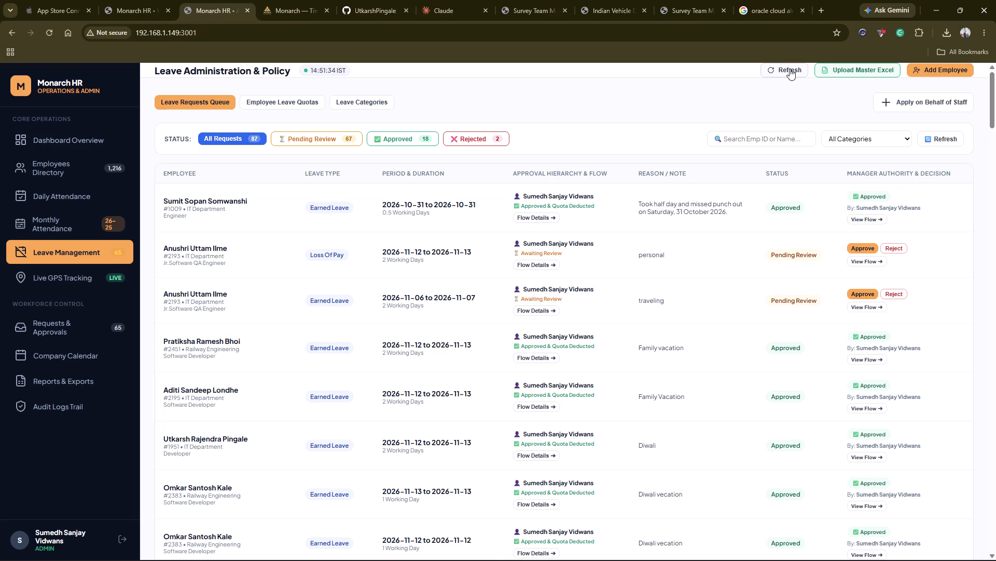
left_click(790, 69)
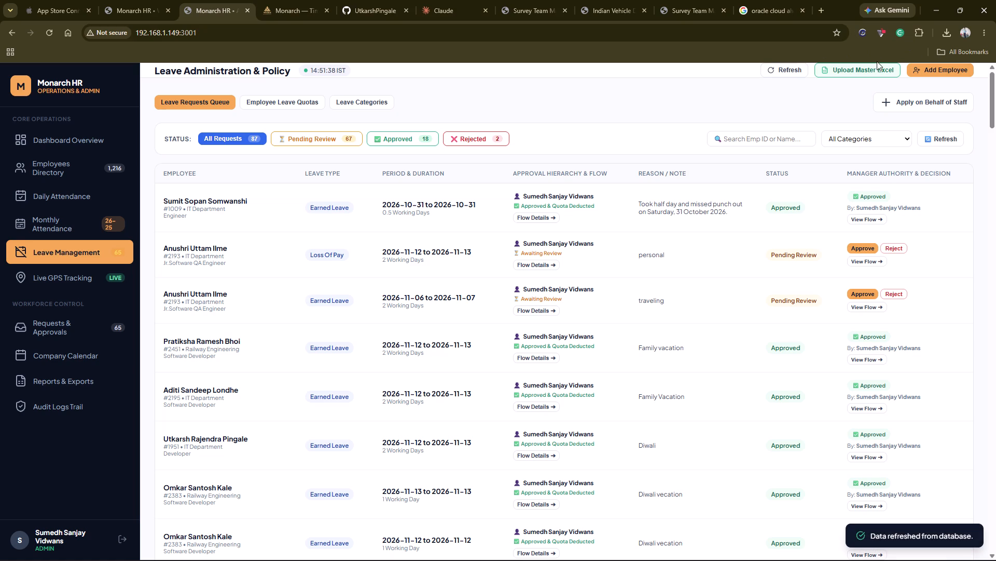
left_click(760, 76)
left_click(772, 69)
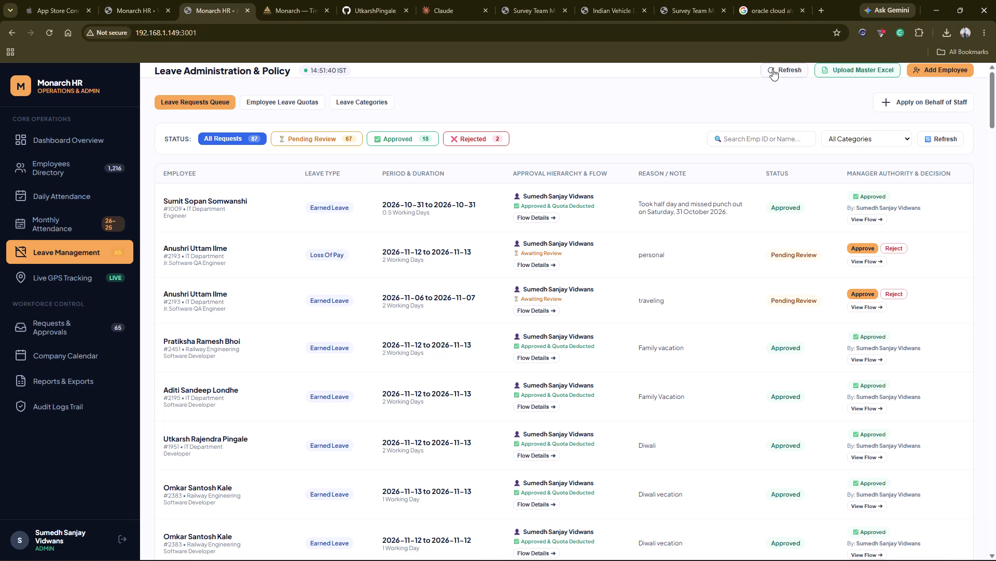
left_click(772, 69)
left_click(772, 69)
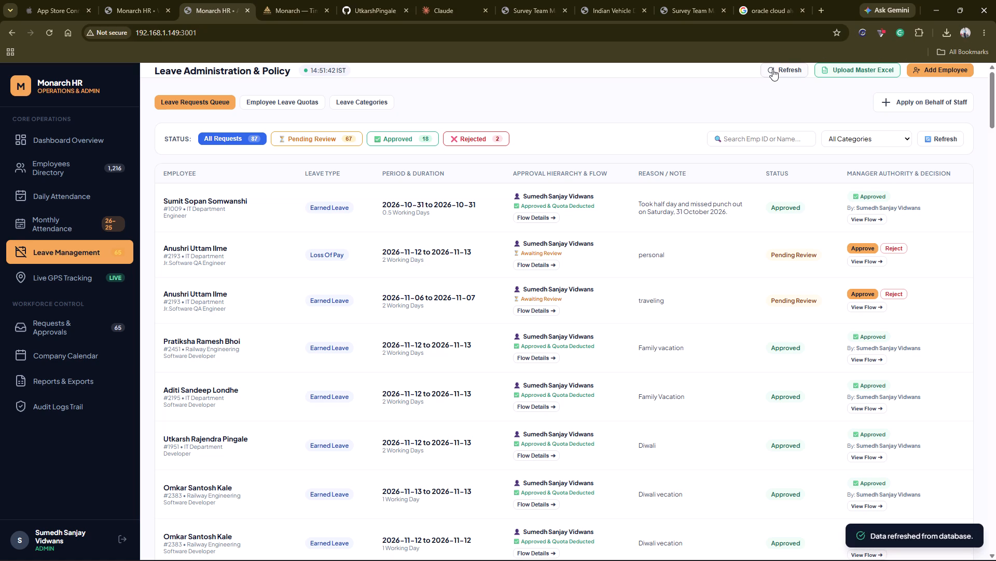
left_click(772, 69)
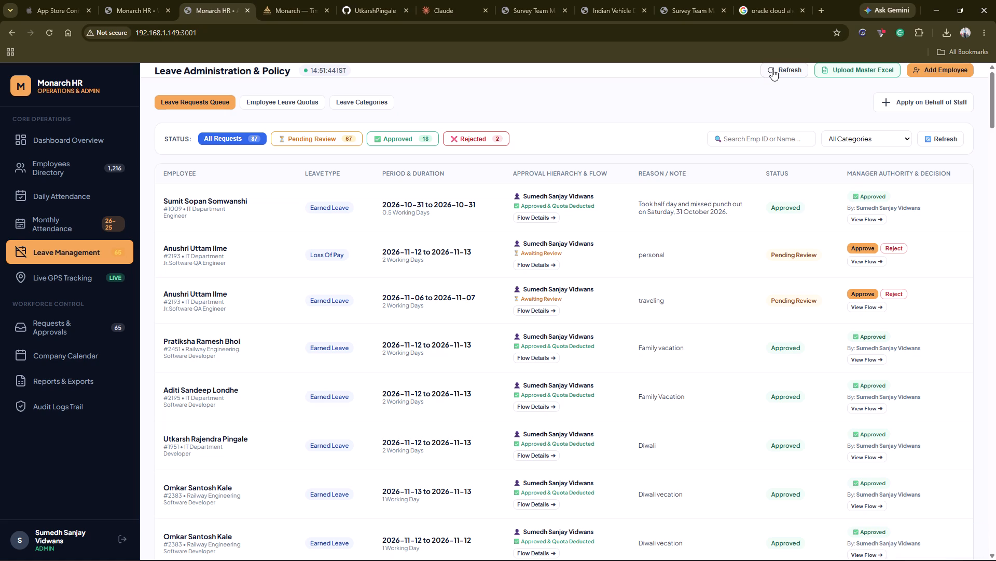
left_click(707, 90)
left_click(781, 75)
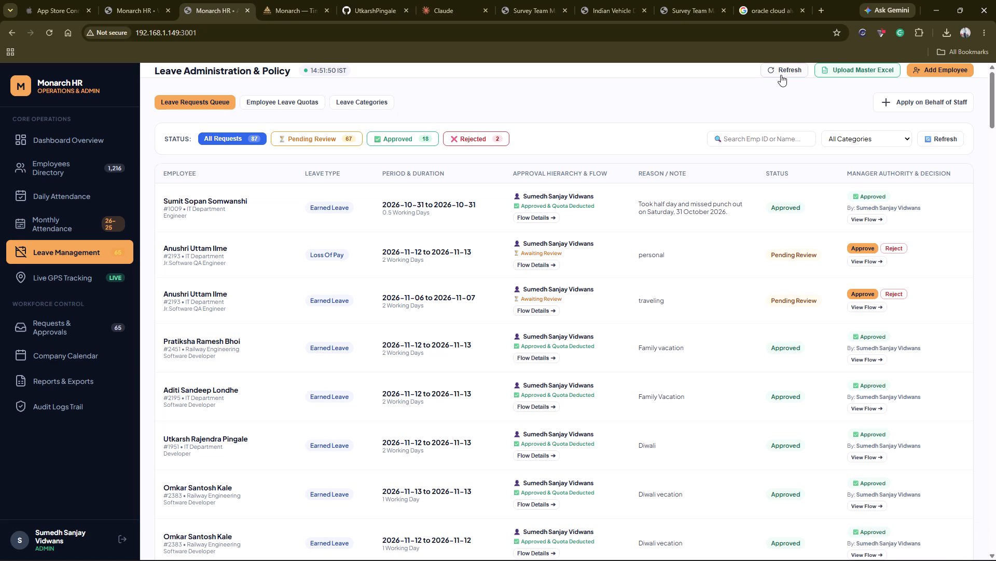
left_click(785, 67)
left_click(785, 67)
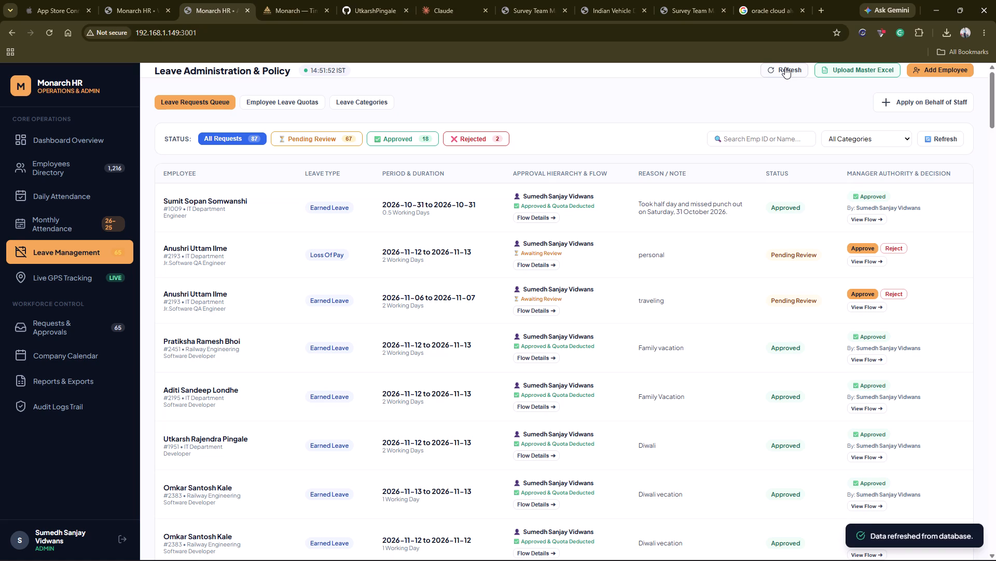
left_click(785, 67)
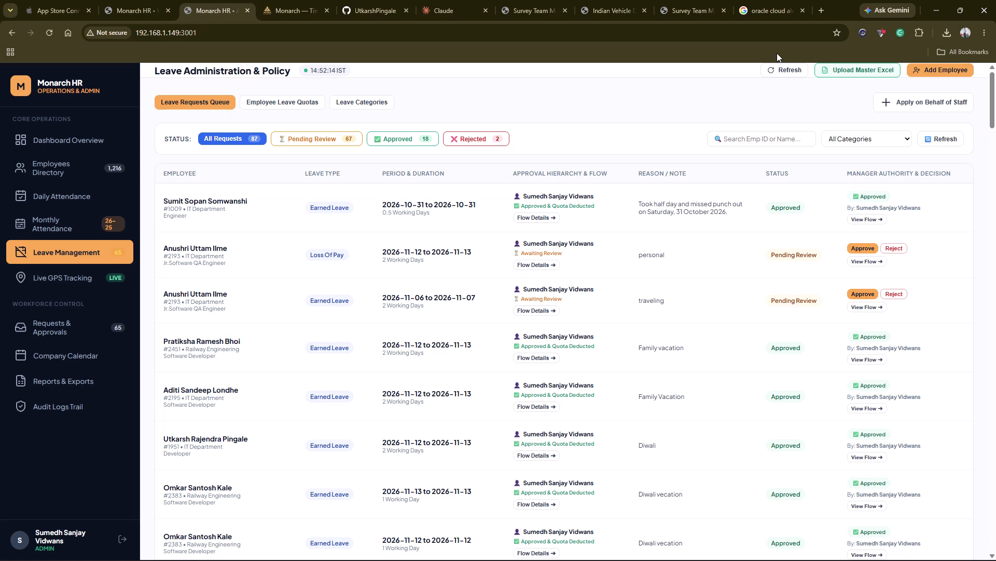
left_click(778, 75)
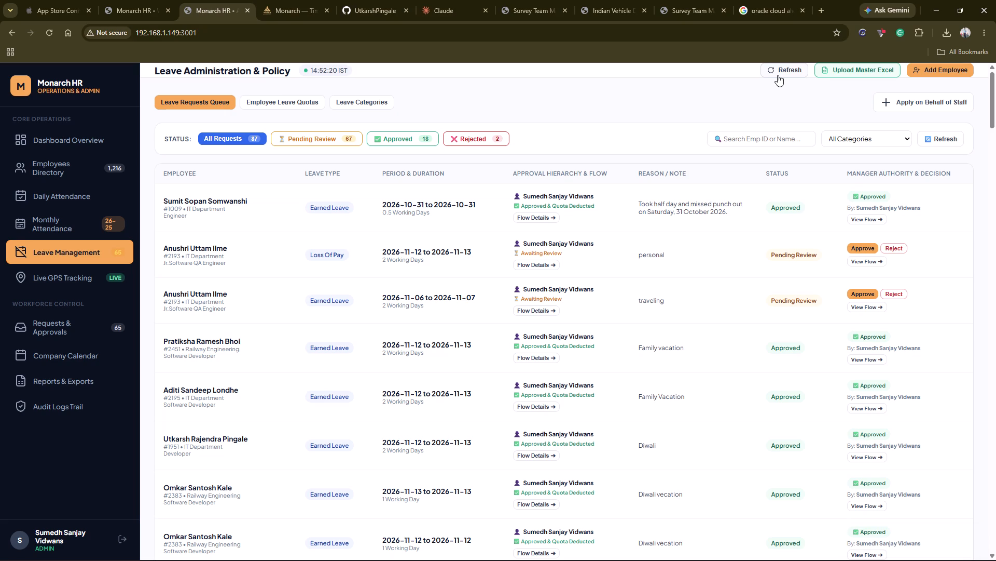
left_click(778, 75)
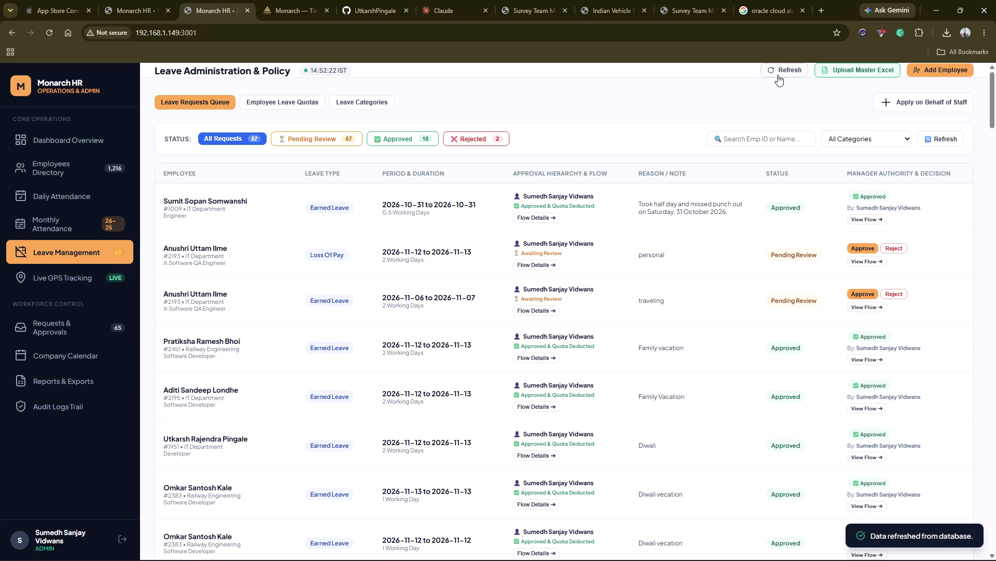
left_click(778, 75)
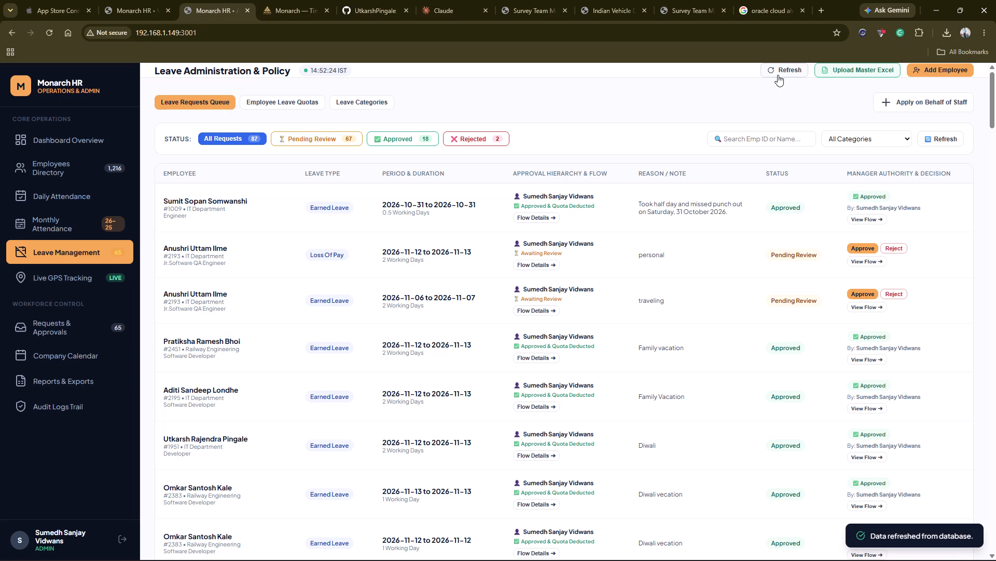
left_click(778, 75)
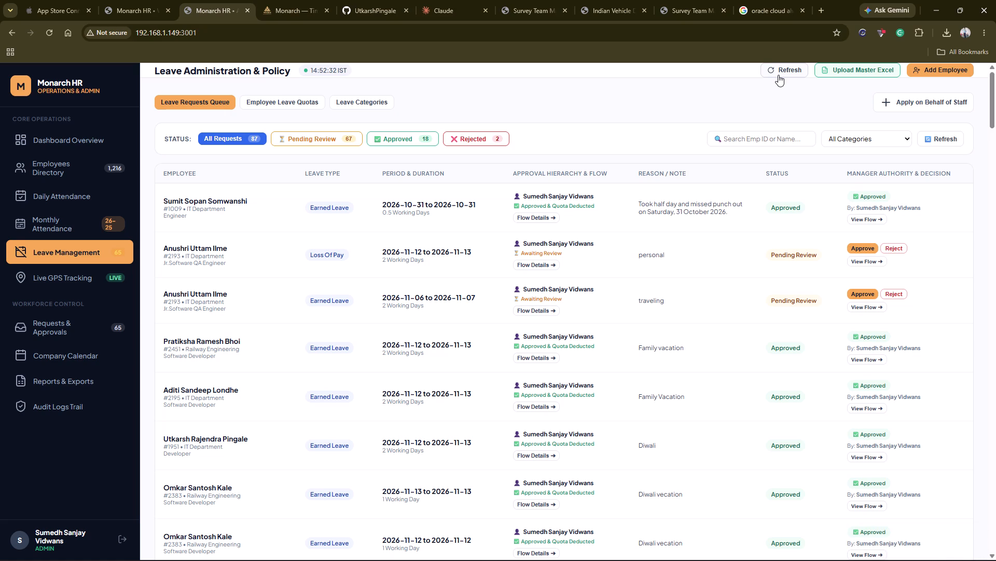
left_click(778, 75)
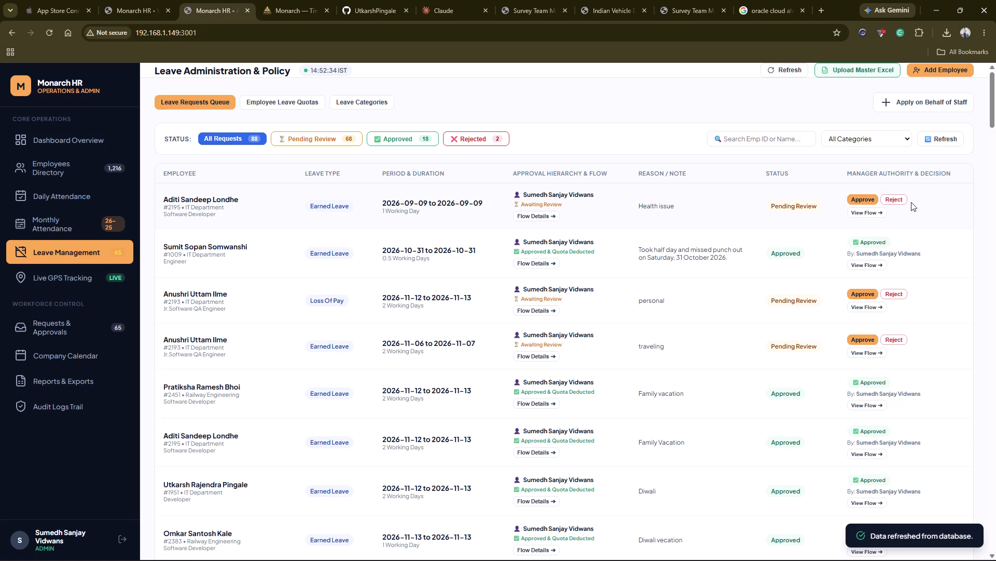
Approve the pending one-day Earned Leave request for 2026-09-09 with the administrative comment "yes".
left_click(855, 201)
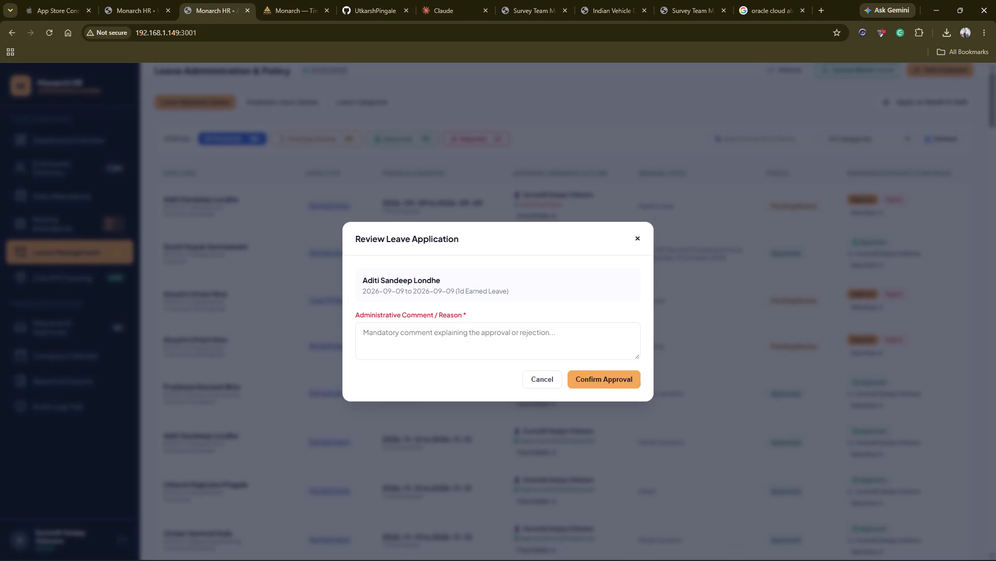
left_click(534, 343)
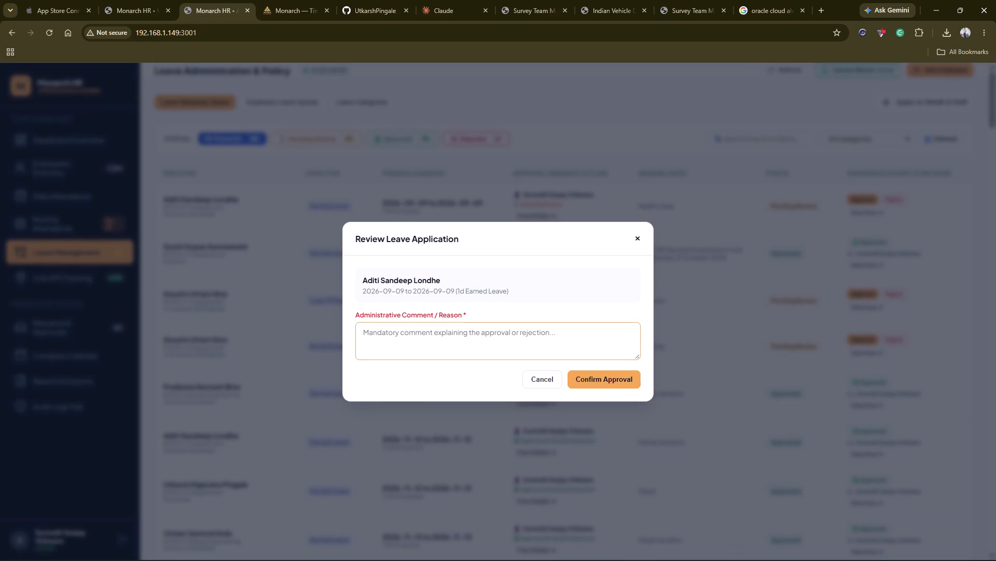
type("yes")
left_click(585, 371)
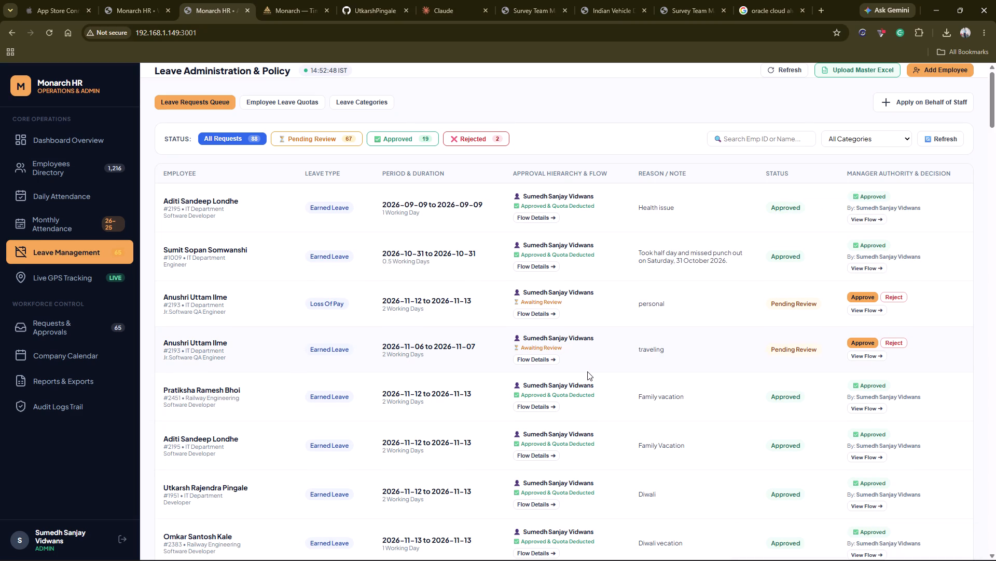
Look through the Employees Directory, Requests & Approvals, Leave Management, Monthly Attendance and Daily Attendance pages.
left_click(41, 167)
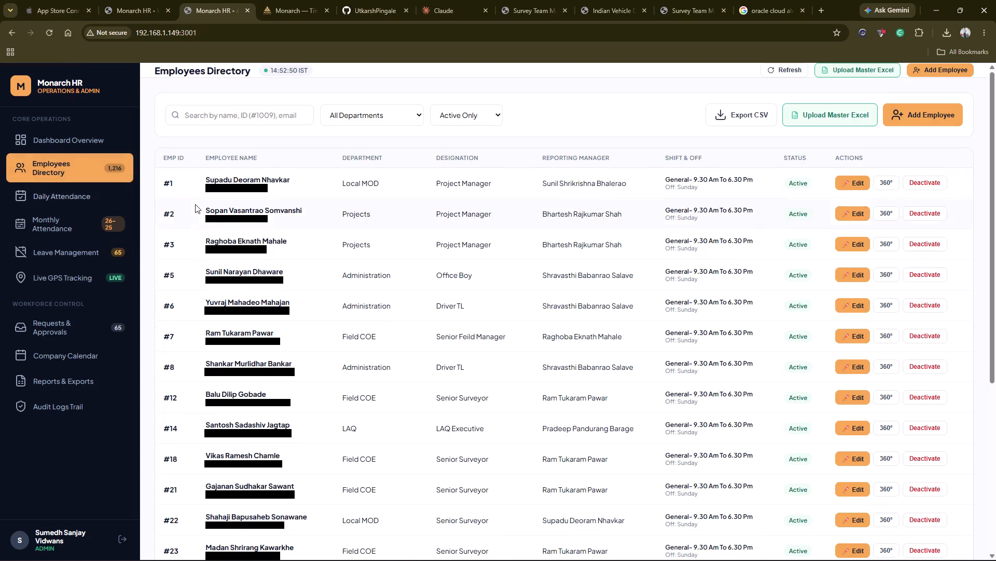
left_click(87, 336)
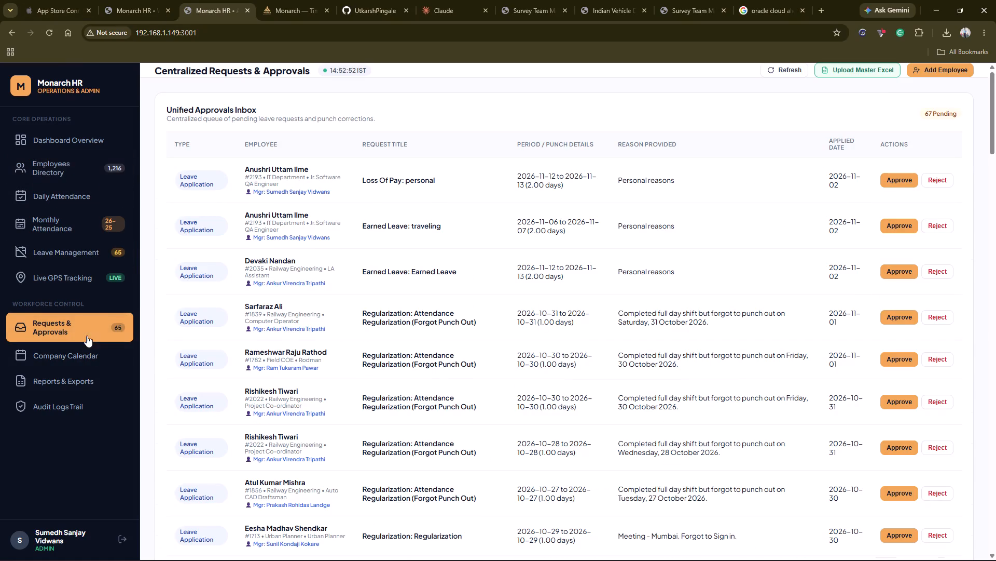
left_click(52, 253)
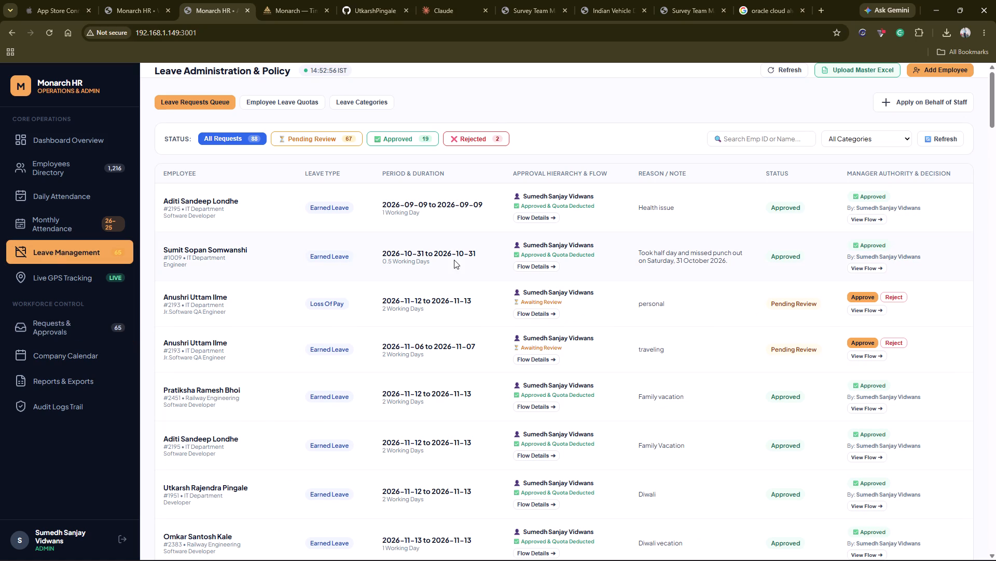
left_click(50, 217)
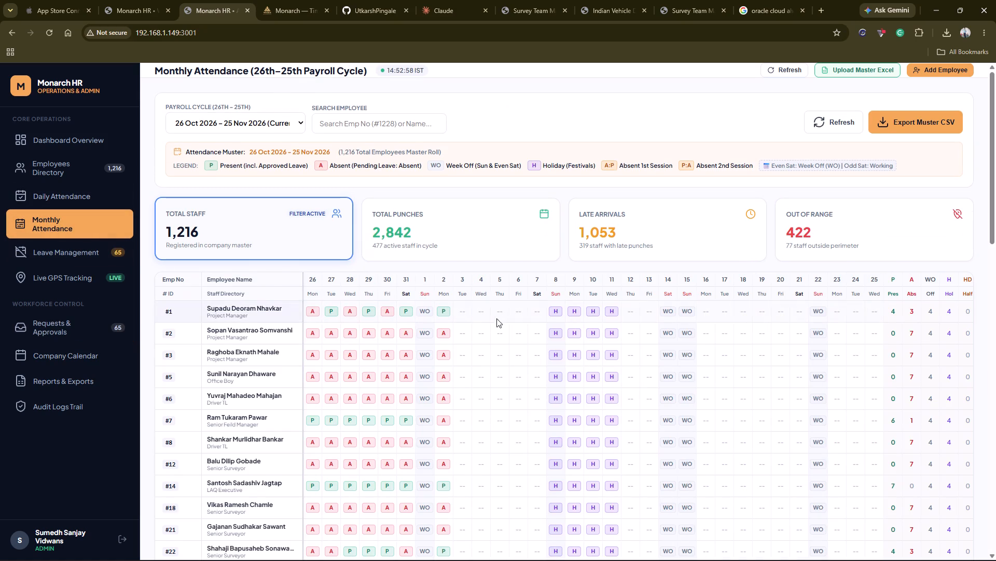
left_click(63, 190)
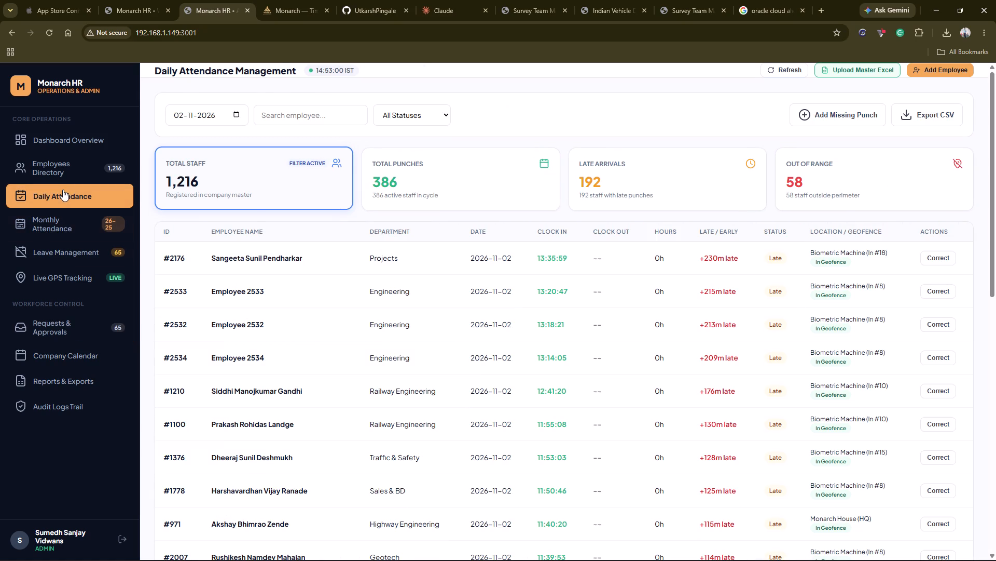
Review the editable profile fields of the first employee listed in the Employees Directory, and close the profile.
left_click(31, 179)
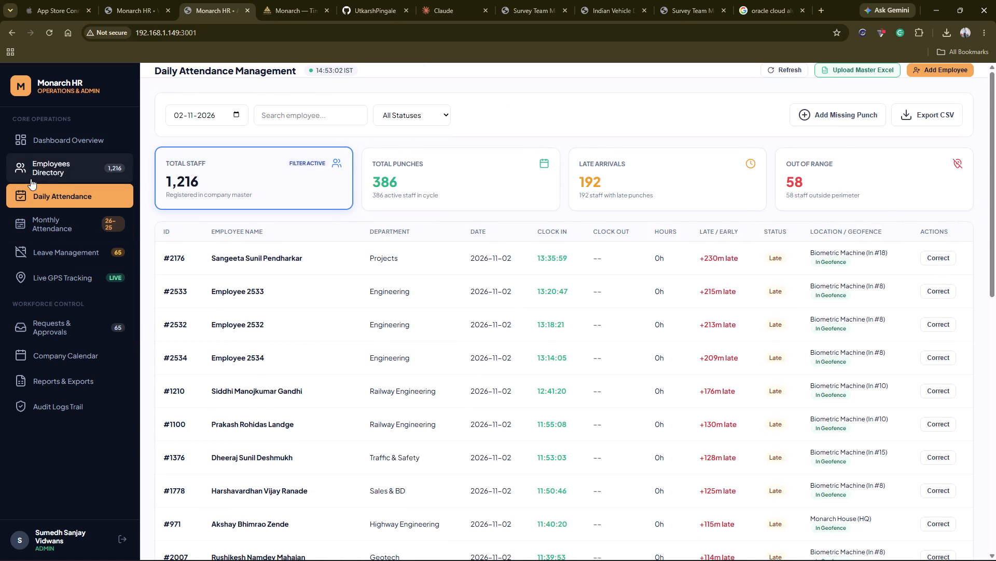
left_click(851, 184)
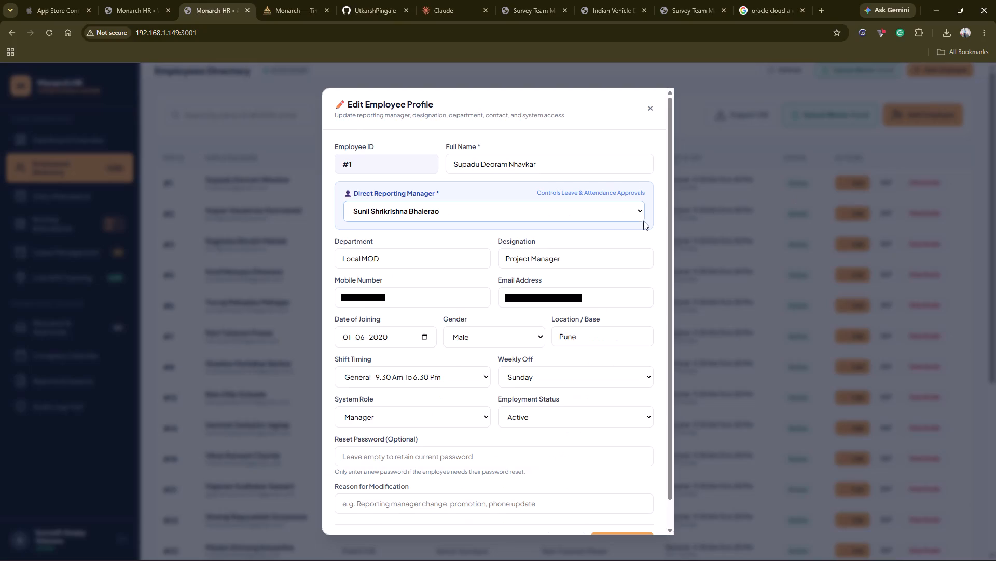
scroll(500, 403, "down", 2)
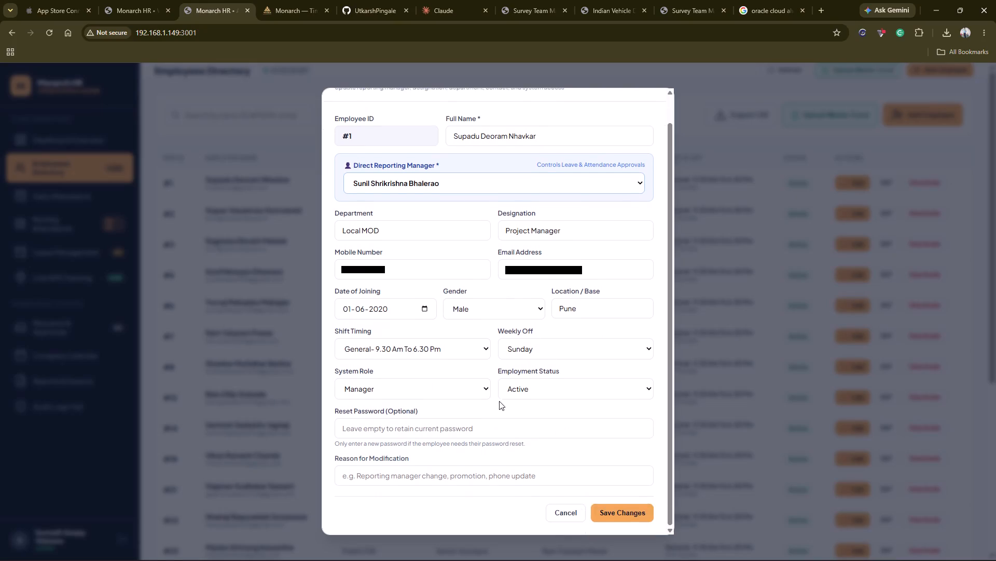
scroll(499, 401, "up", 7)
left_click(654, 104)
left_click(648, 108)
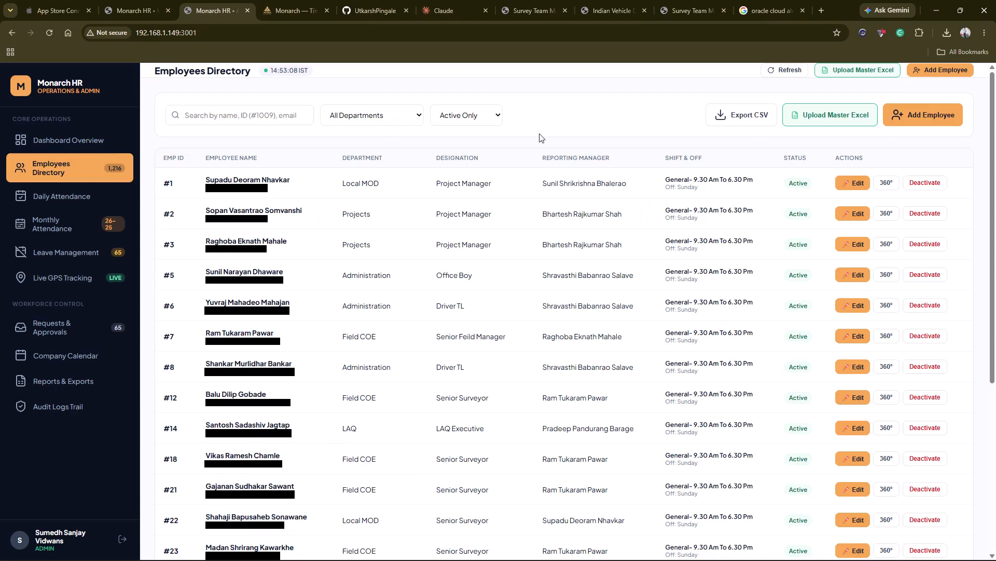
Look over the Dashboard Overview, including the charts and the Real-Time Punch Activity Stream.
left_click(67, 142)
scroll(447, 278, "down", 10)
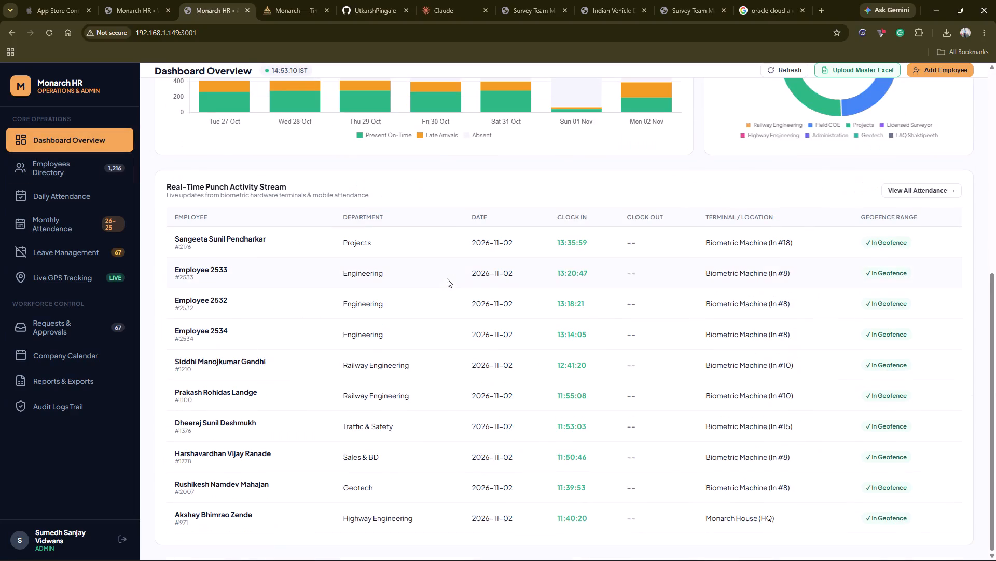
scroll(447, 278, "down", 2)
scroll(447, 280, "up", 12)
Search the Employees Directory by employee number for the software developer whose leave was just approved, and review that profile.
left_click(75, 180)
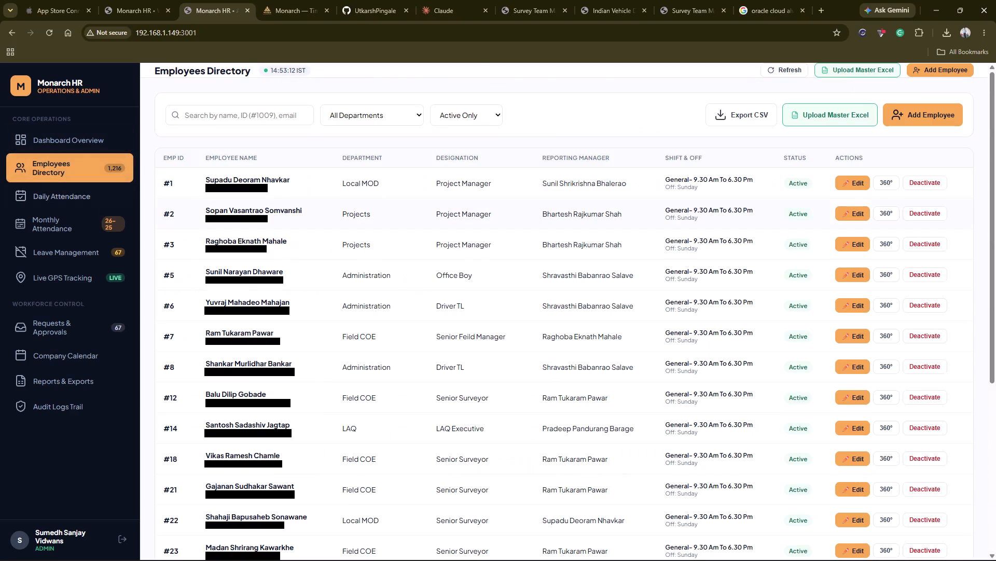
left_click(293, 116)
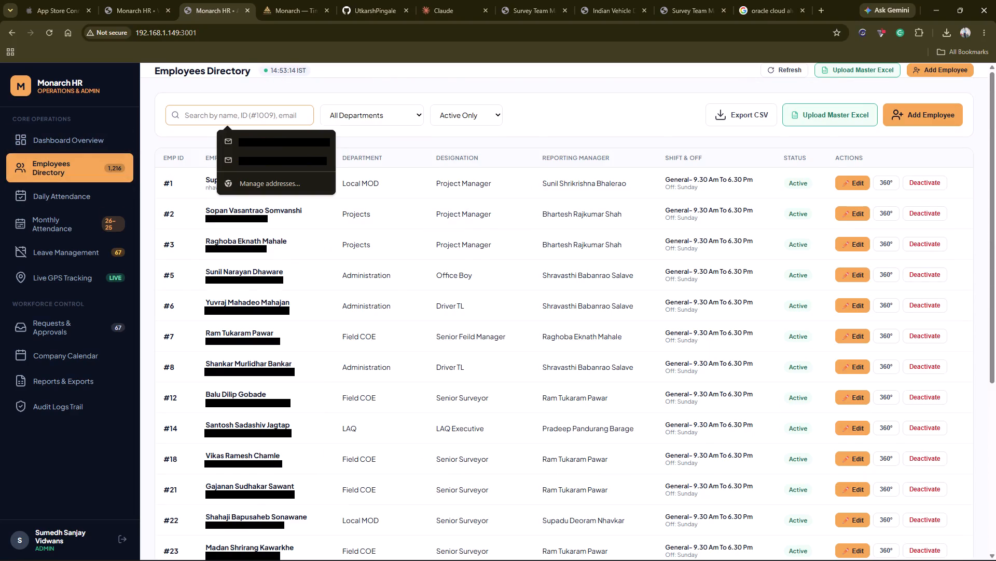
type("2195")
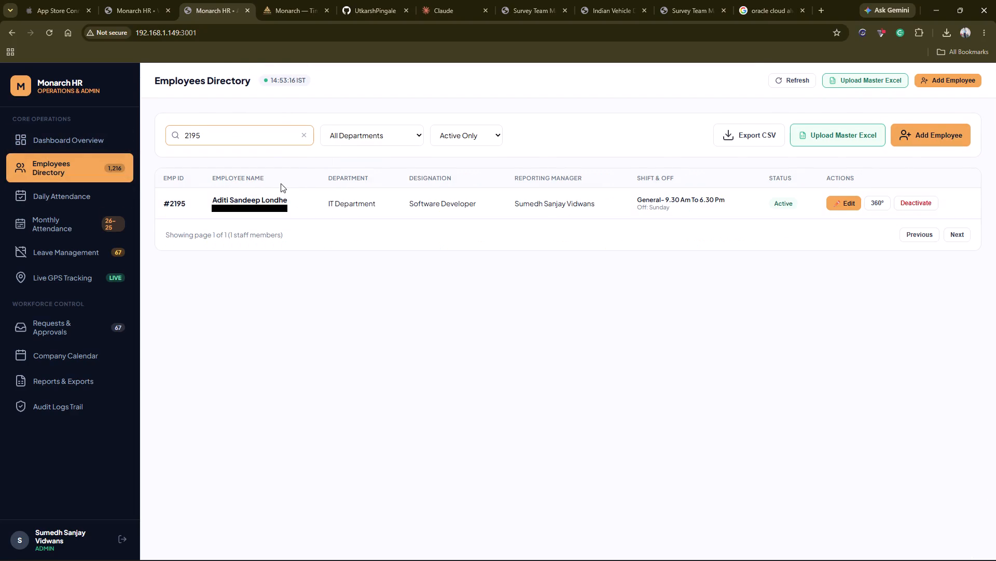
left_click(852, 209)
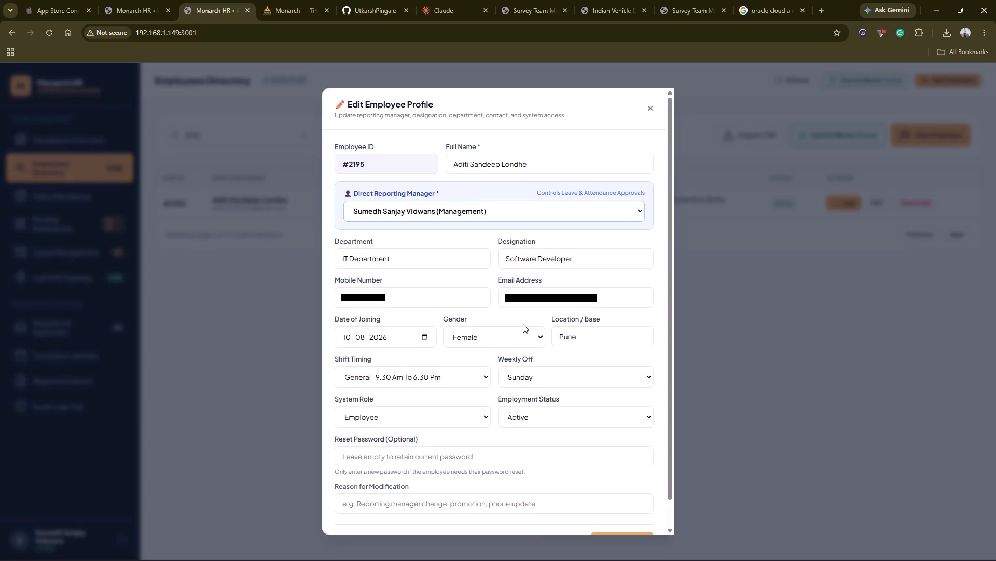
scroll(523, 324, "down", 3)
scroll(530, 312, "up", 4)
scroll(514, 364, "down", 3)
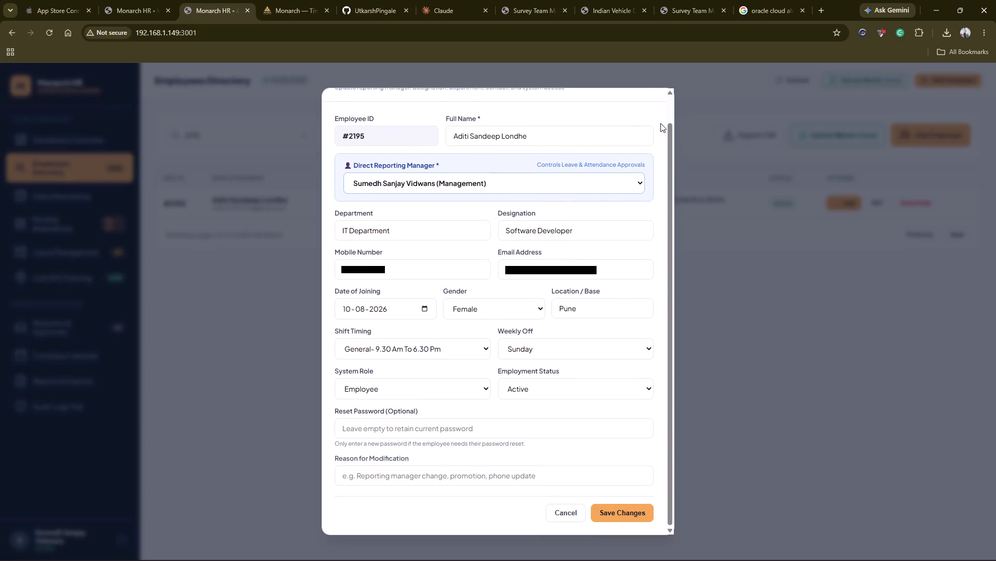
scroll(649, 124, "up", 4)
left_click(651, 108)
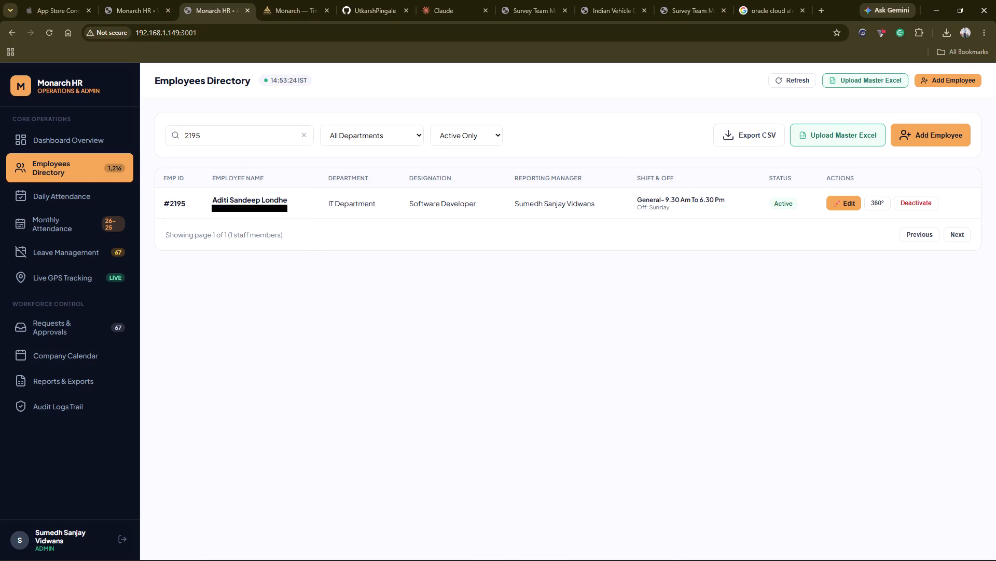
Look over the Daily Attendance records and the Monthly Attendance muster for the current payroll cycle.
left_click(65, 190)
scroll(682, 313, "up", 1)
scroll(682, 313, "down", 1)
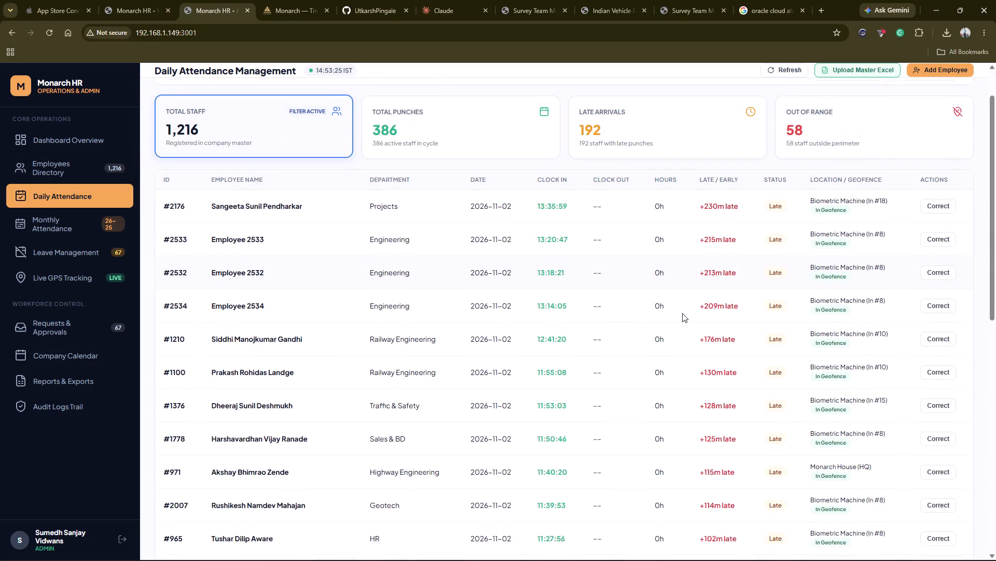
scroll(682, 313, "up", 2)
left_click(81, 216)
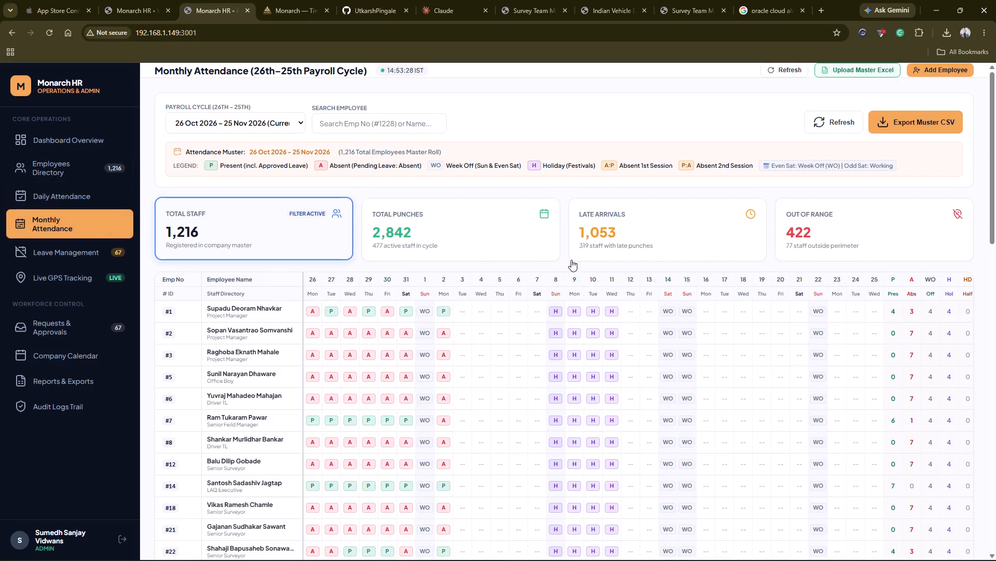
Find the same software developer by employee number in the Employee Leave Quotas, and open the quota adjustment form.
left_click(81, 247)
left_click(288, 102)
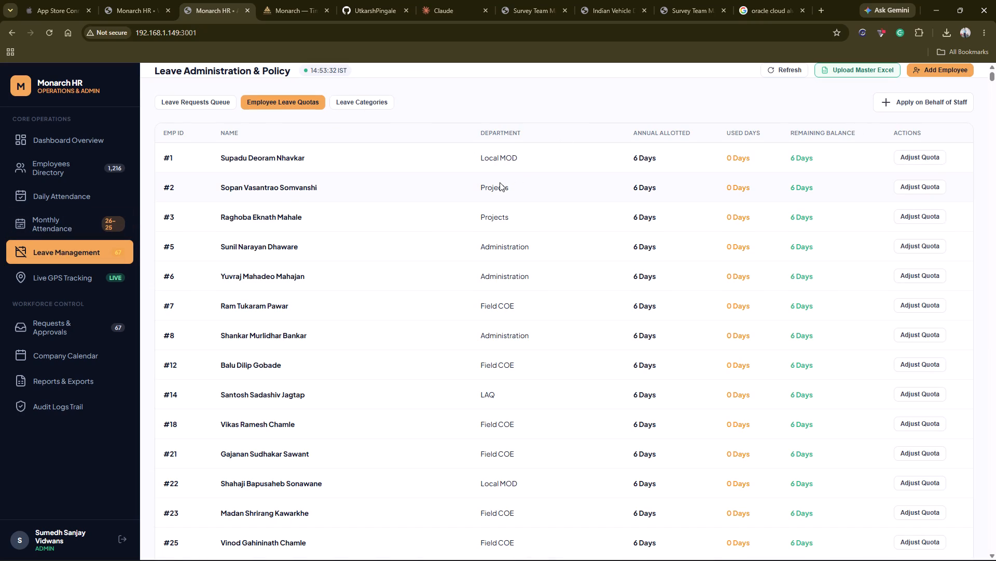
key("ctrl+f")
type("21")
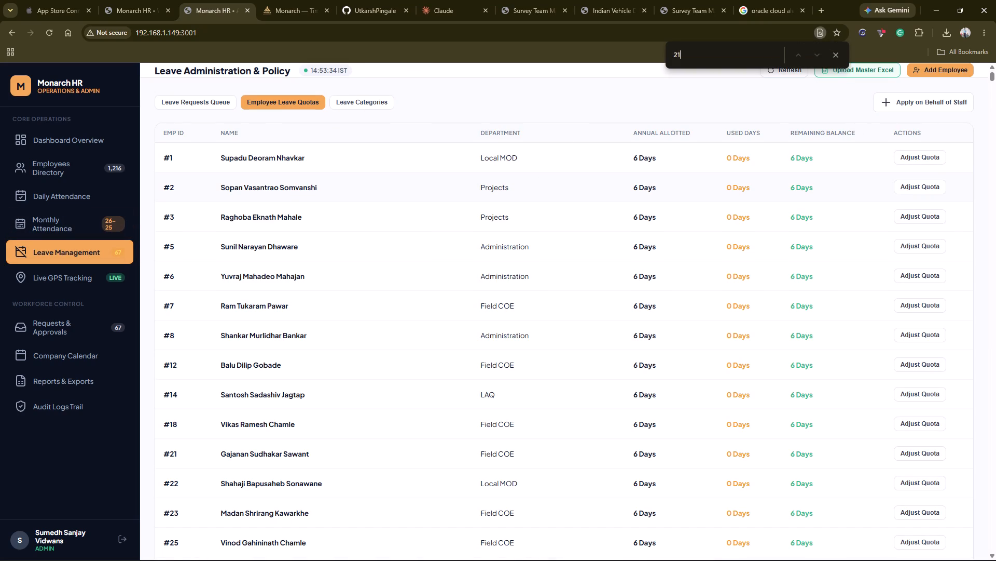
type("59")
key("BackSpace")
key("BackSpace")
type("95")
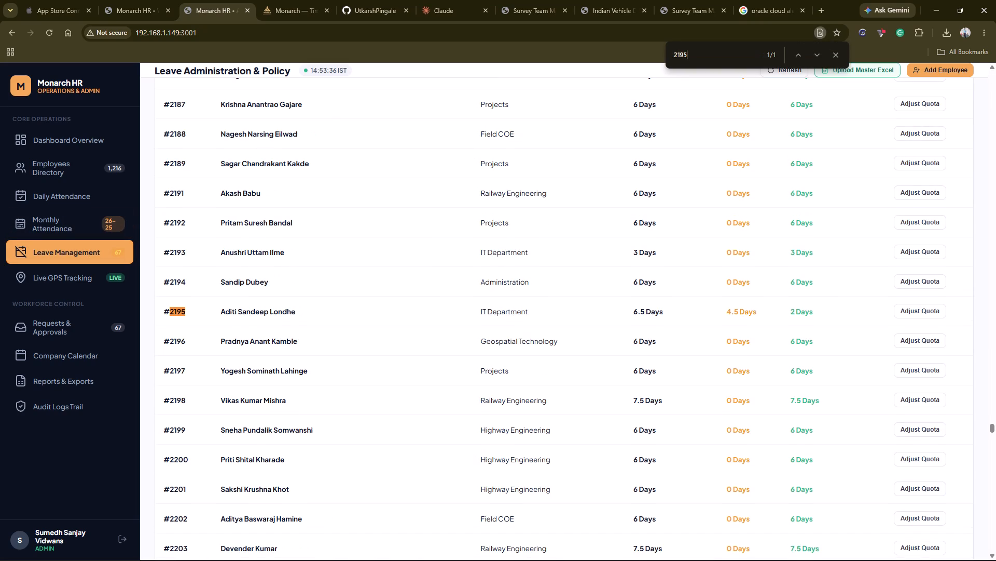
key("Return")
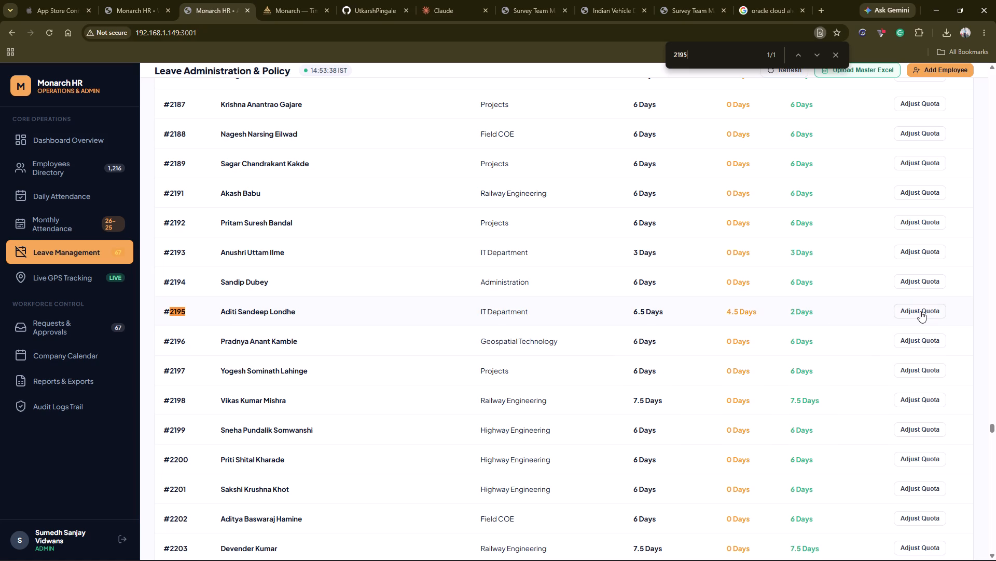
left_click(920, 311)
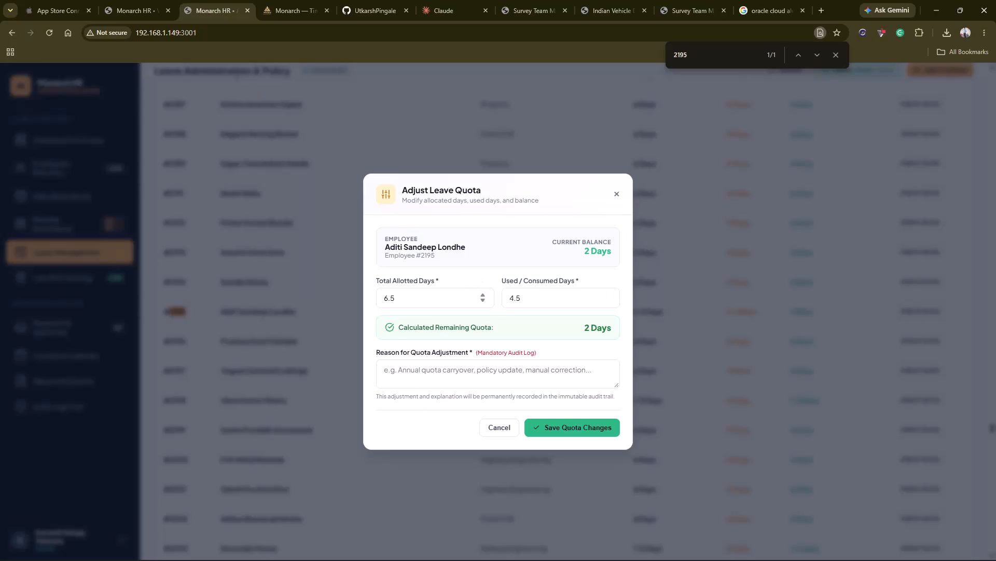
Open a new browser tab for entering a web address.
left_click(822, 9)
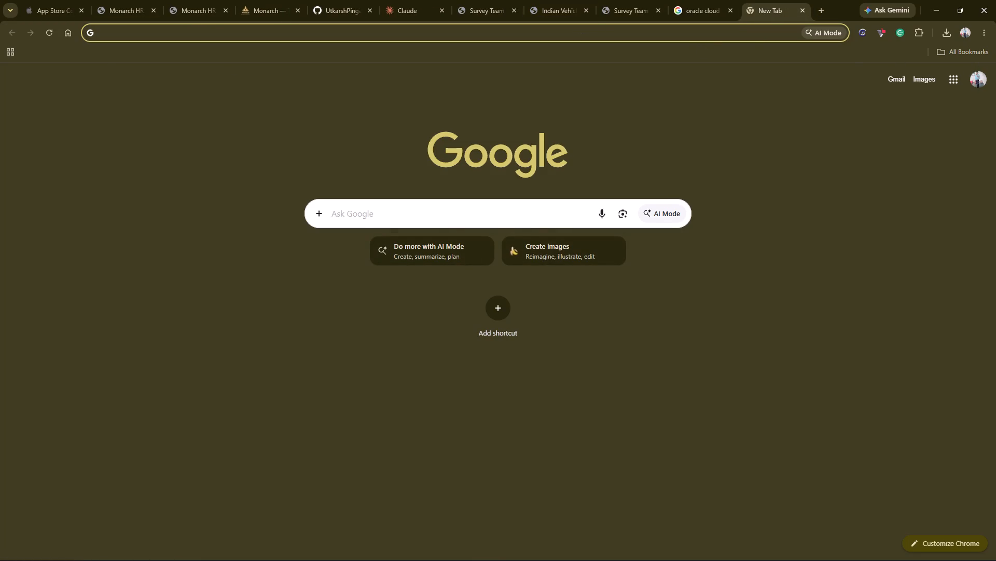
left_click(583, 32)
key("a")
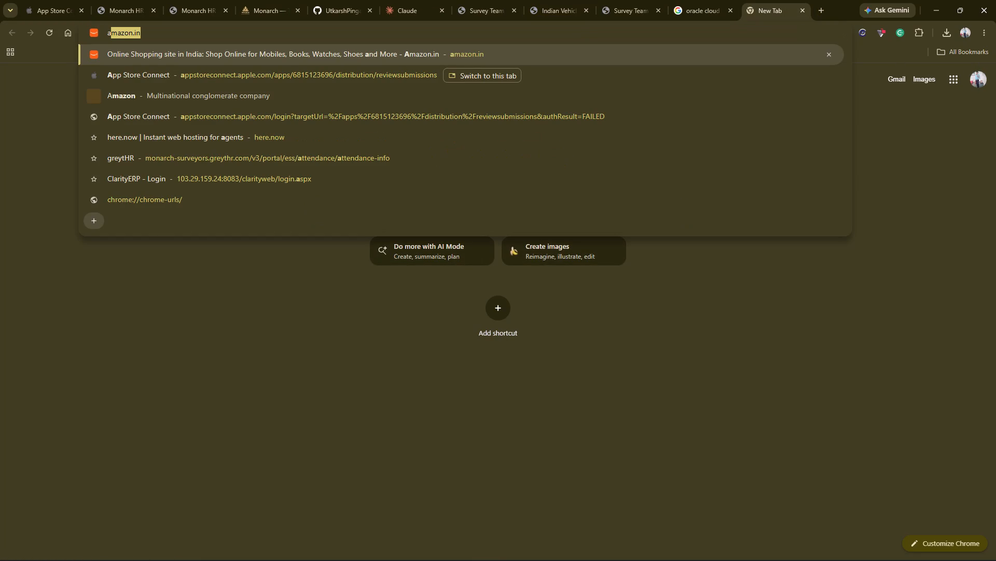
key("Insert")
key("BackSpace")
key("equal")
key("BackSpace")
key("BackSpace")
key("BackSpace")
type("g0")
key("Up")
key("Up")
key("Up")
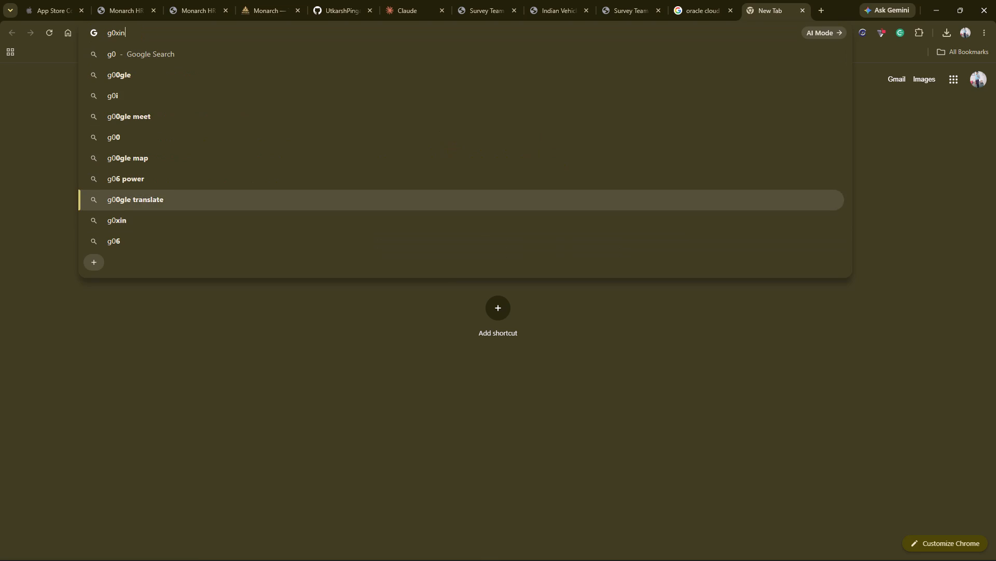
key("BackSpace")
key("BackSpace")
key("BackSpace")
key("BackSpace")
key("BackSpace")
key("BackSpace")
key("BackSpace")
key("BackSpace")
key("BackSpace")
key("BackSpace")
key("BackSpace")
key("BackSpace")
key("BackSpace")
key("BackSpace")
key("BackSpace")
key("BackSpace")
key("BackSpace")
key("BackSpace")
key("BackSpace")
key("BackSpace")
Enter a website address beginning with "g" in the new tab.
key("g")
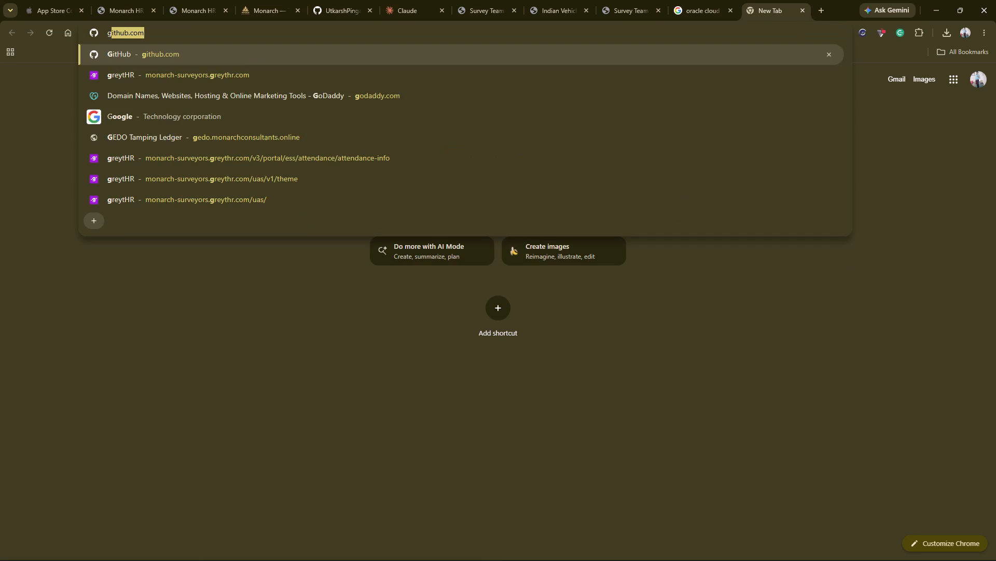
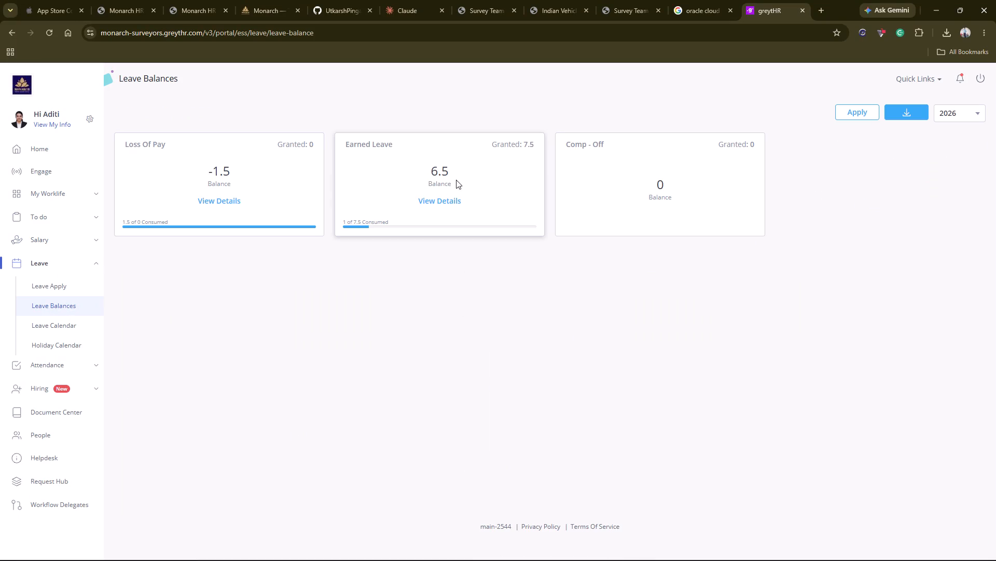
Check the Earned Leave balance and granted days and the Loss Of Pay balance on the greytHR Leave Balances page.
left_click_drag(457, 179, 417, 178)
left_click(533, 154)
left_click_drag(538, 143, 522, 143)
left_click_drag(522, 143, 524, 142)
left_click_drag(233, 169, 208, 168)
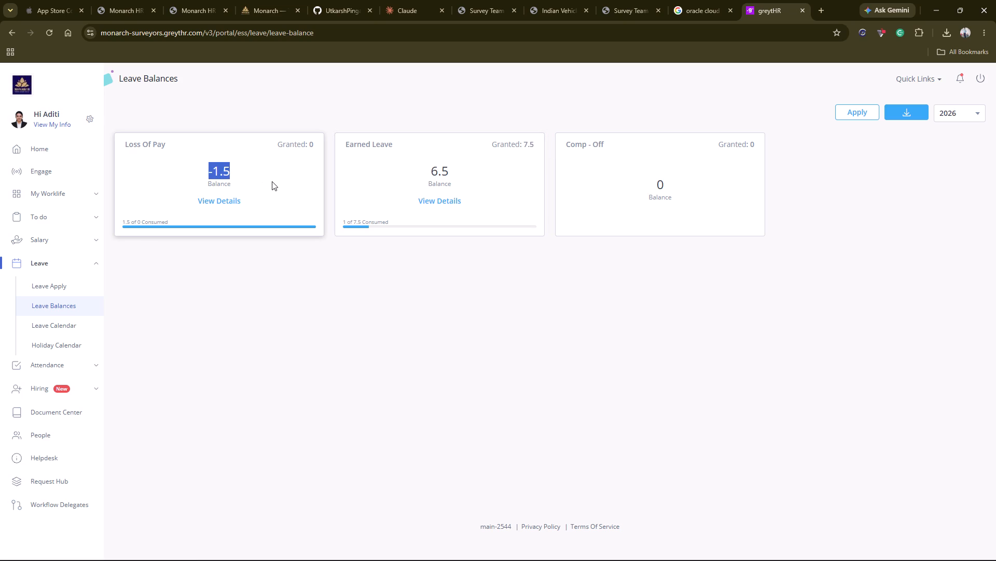
left_click(272, 181)
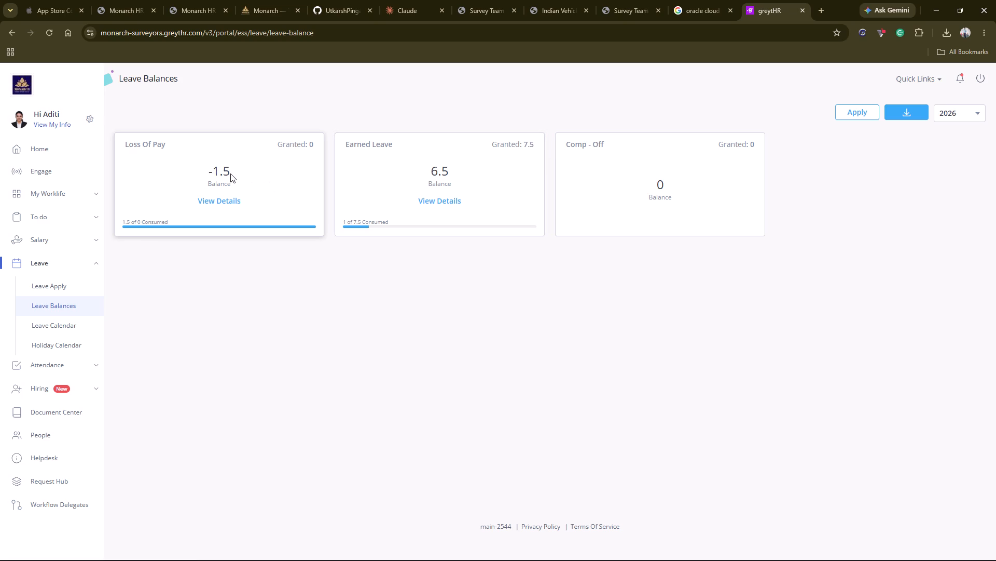
Open Calculator and subtract 2.5 from 6.5.
type("cal")
key("Return")
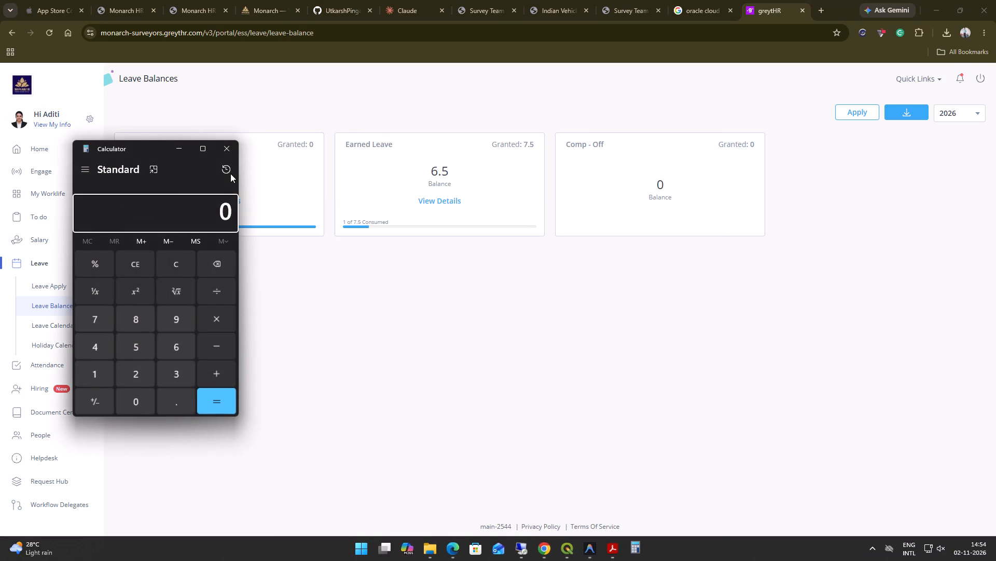
left_click_drag(133, 141, 186, 179)
left_click_drag(142, 156, 139, 158)
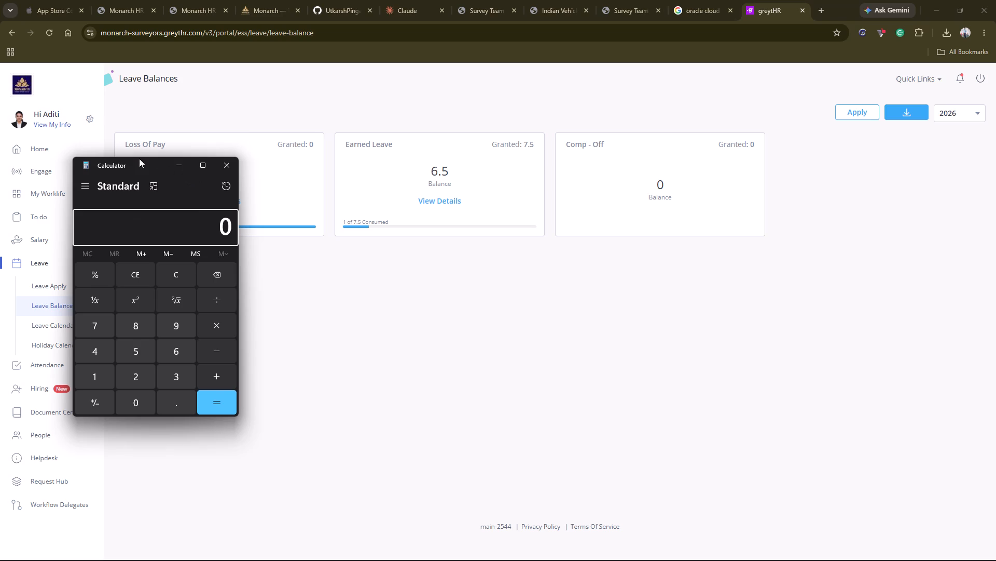
left_click_drag(139, 158, 209, 227)
left_click_drag(149, 169, 145, 206)
key("2")
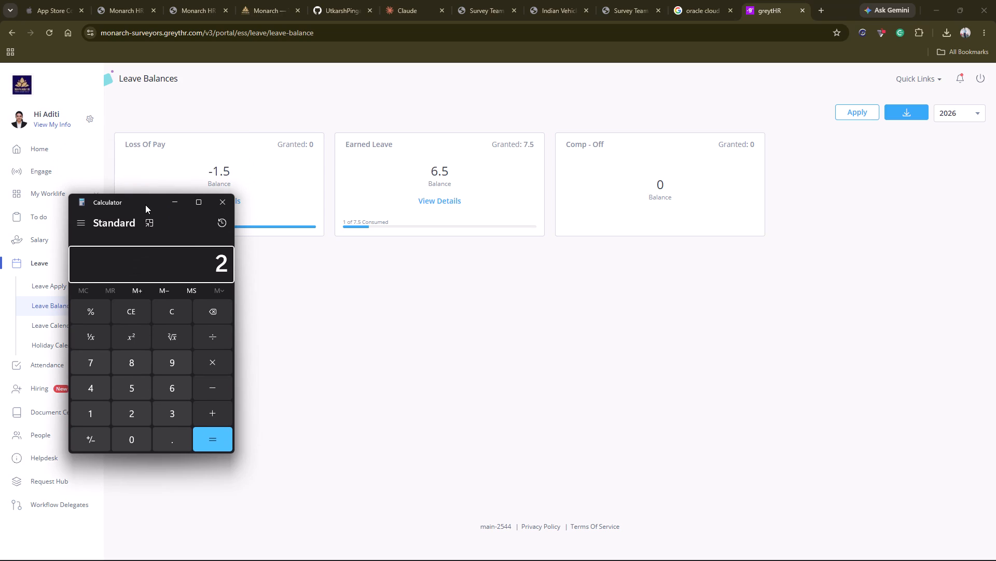
key("BackSpace")
type("6.5")
key("minus")
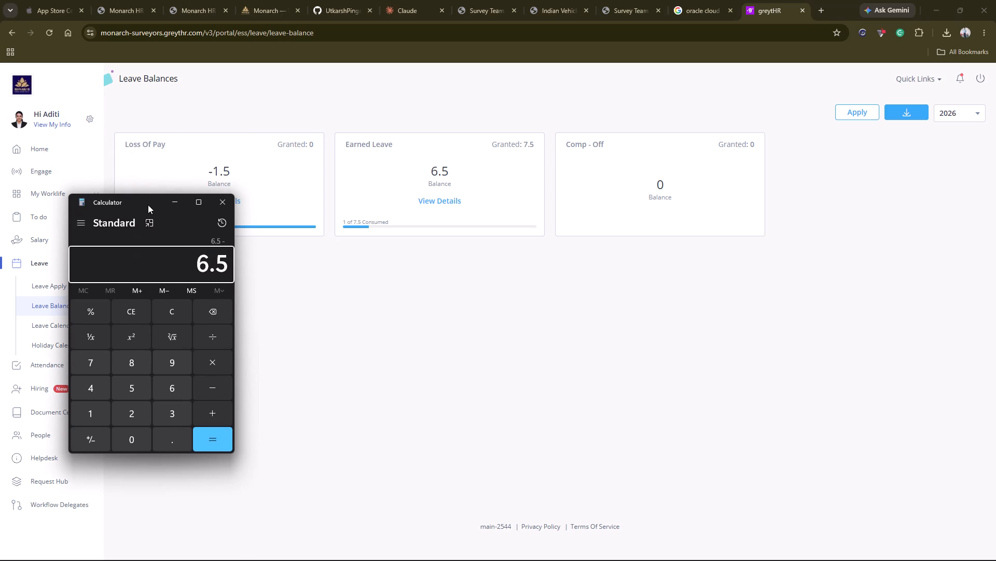
type("2.5")
key("Return")
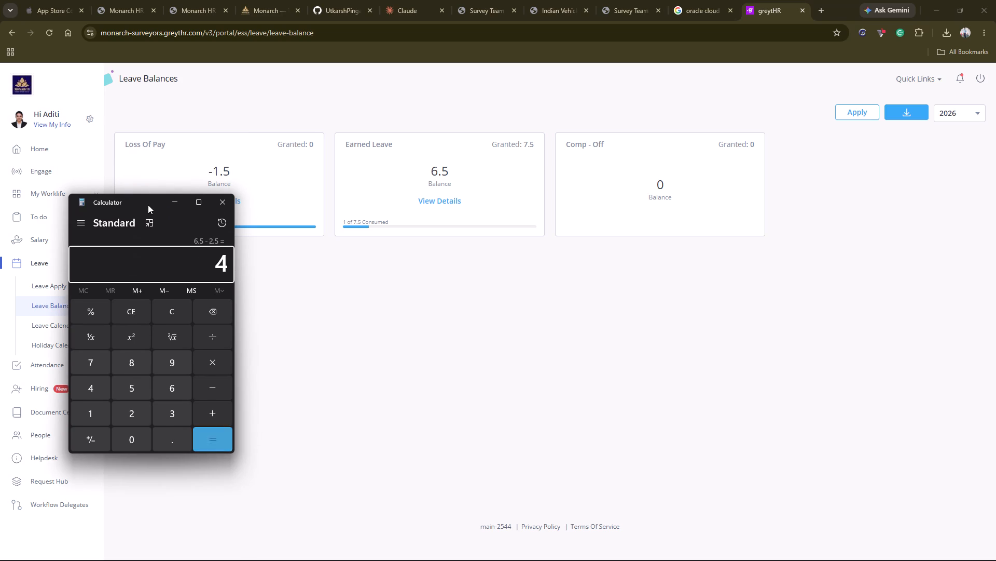
Return to the open Adjust Leave Quota form in the Monarch HR browser tab.
key("alt+Tab")
key("alt+Tab")
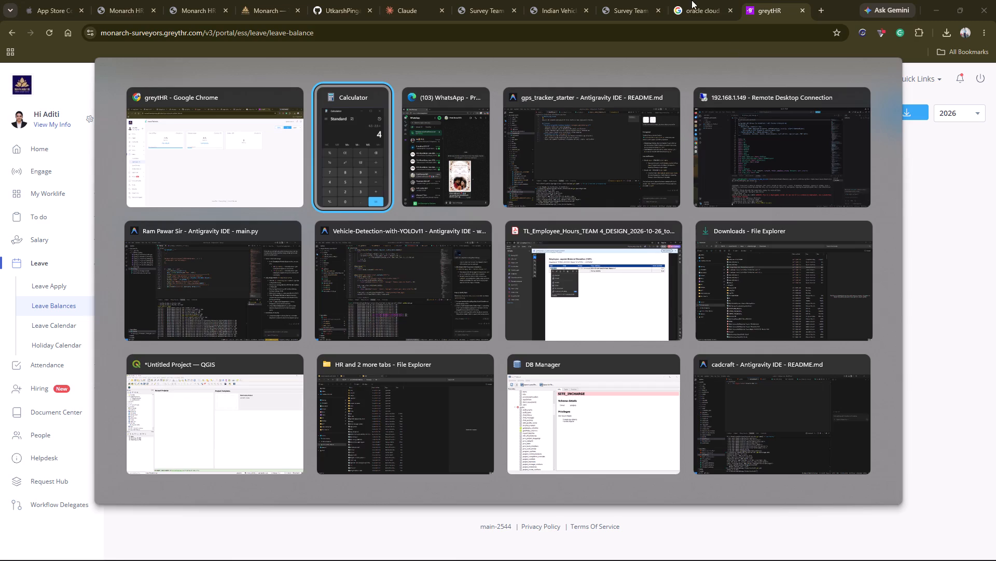
left_click(733, 0, "alt")
left_click(700, 0, "alt")
key("alt+Tab")
key("alt+Tab")
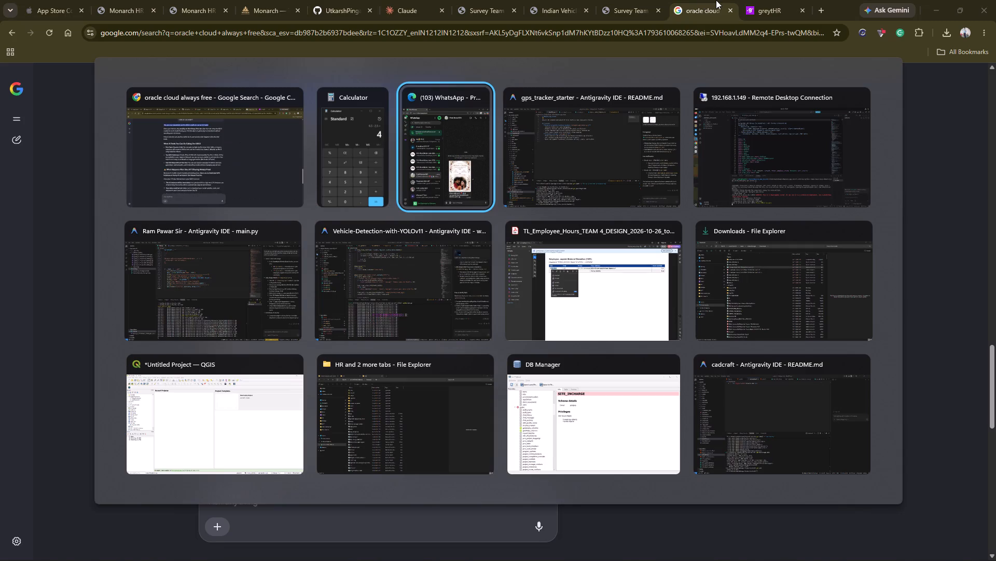
left_click(541, 0, "alt")
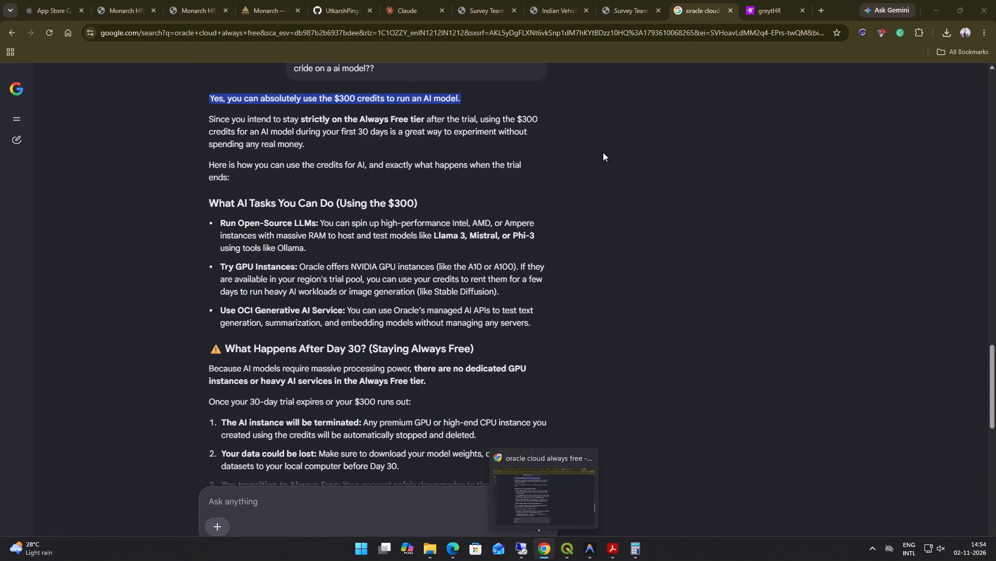
left_click(602, 0)
left_click(550, 0)
left_click(532, 0)
left_click(461, 0)
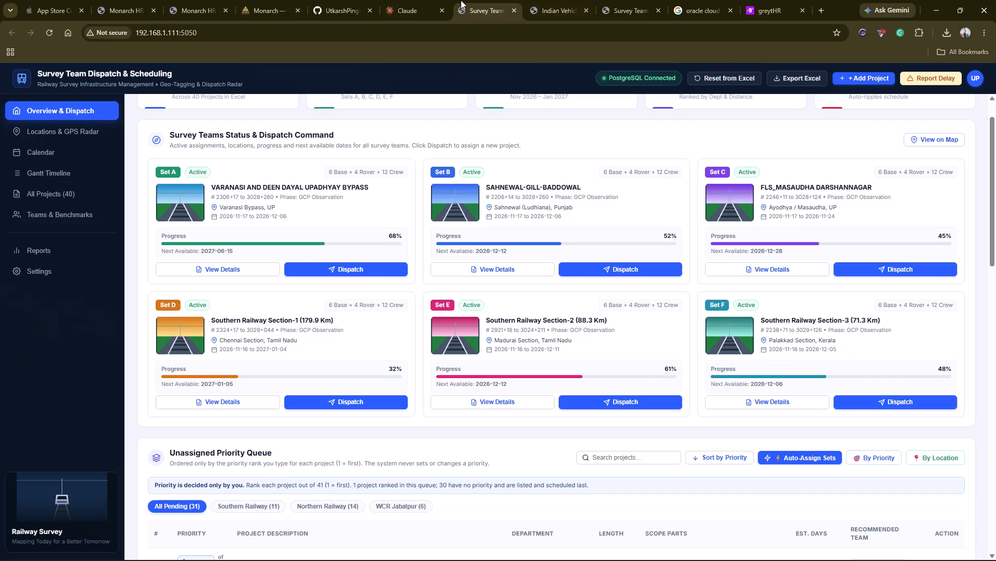
left_click(197, 0)
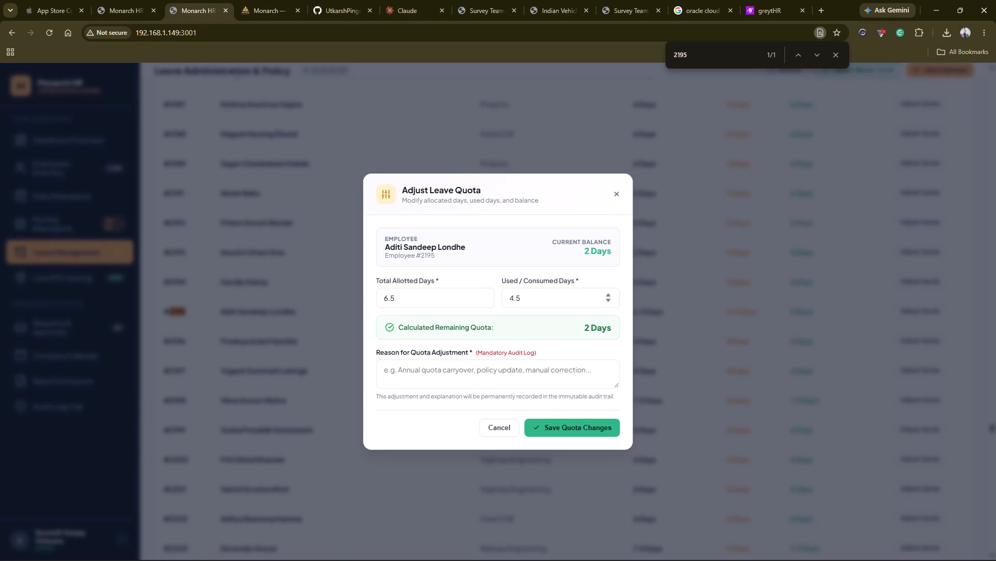
Recheck the greytHR leave balances against the Total Allotted Days in the Monarch HR quota form, ending back on the form.
left_click(389, 296)
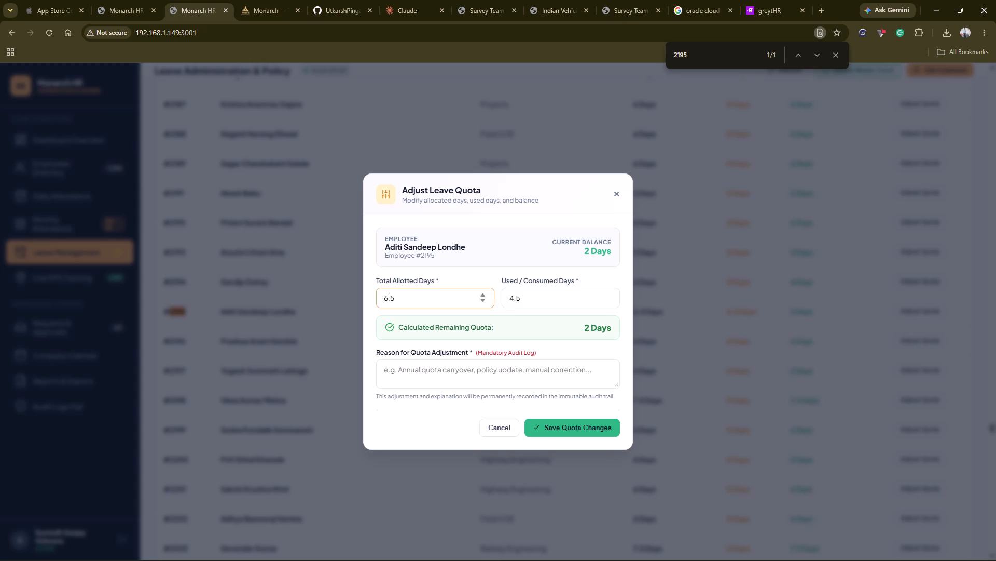
key("Left")
left_click(770, 0)
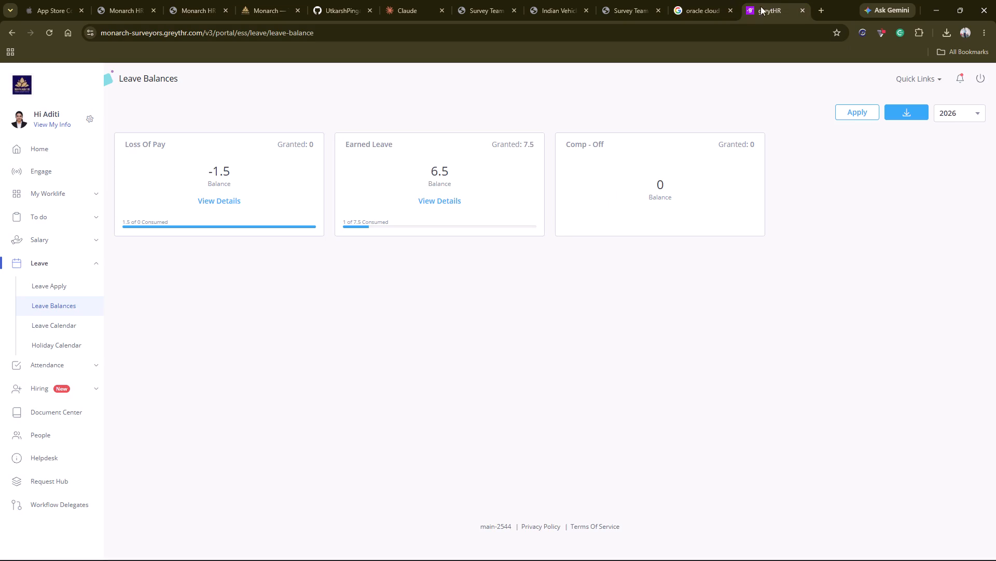
left_click(708, 0)
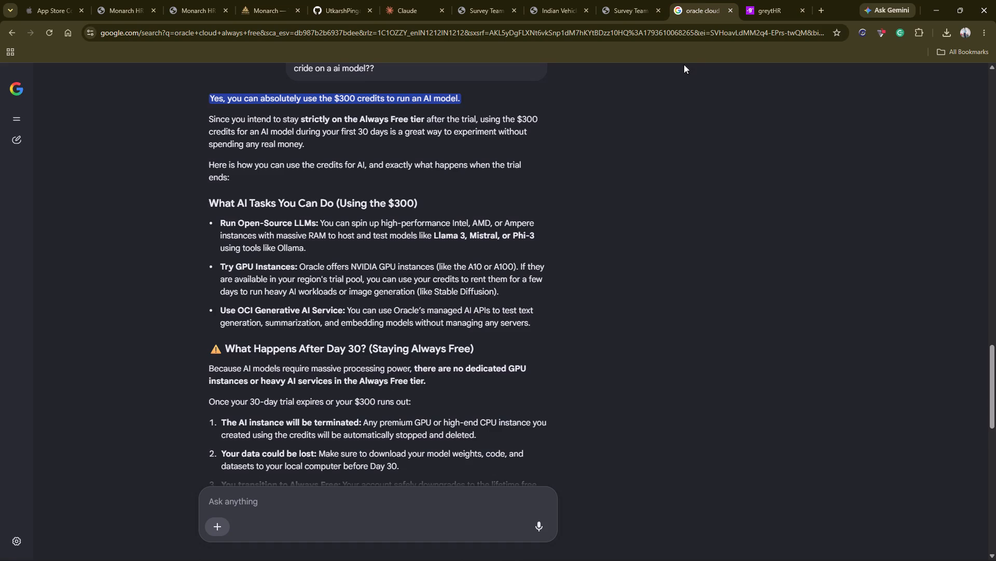
key("Delete")
left_click(194, 0)
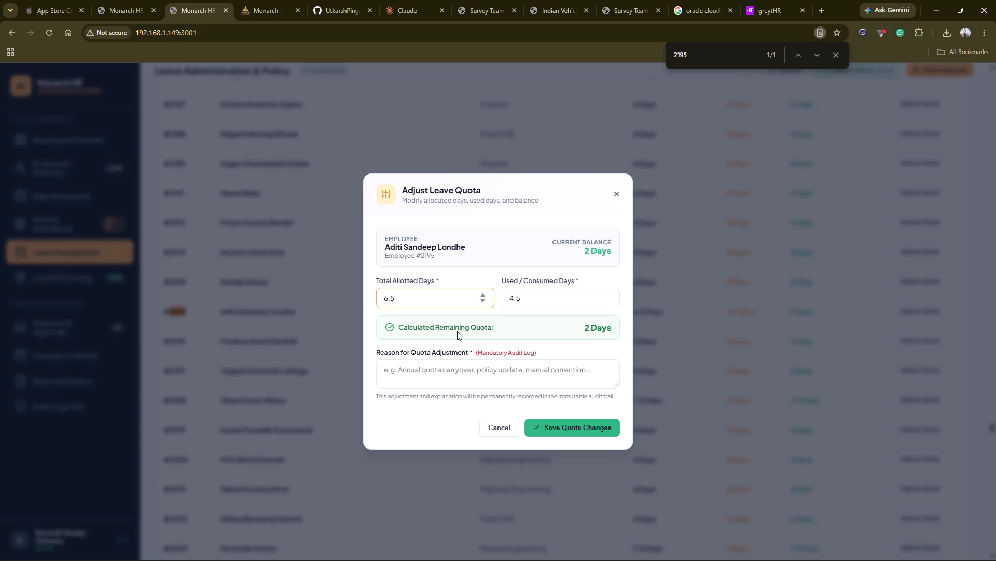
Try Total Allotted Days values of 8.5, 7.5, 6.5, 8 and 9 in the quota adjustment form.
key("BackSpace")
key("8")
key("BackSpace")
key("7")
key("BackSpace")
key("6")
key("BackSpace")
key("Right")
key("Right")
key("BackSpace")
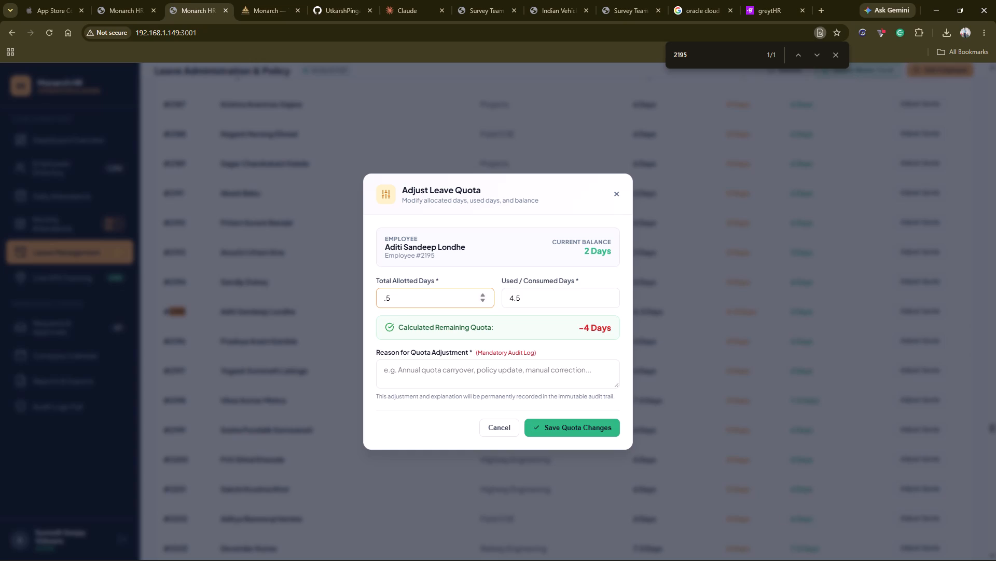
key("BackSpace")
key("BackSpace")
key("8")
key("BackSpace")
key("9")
Set Total Allotted Days to 7.5, enter "yes" as the reason for the quota adjustment, and save the quota changes.
scroll(513, 402, "up", 1)
key("BackSpace")
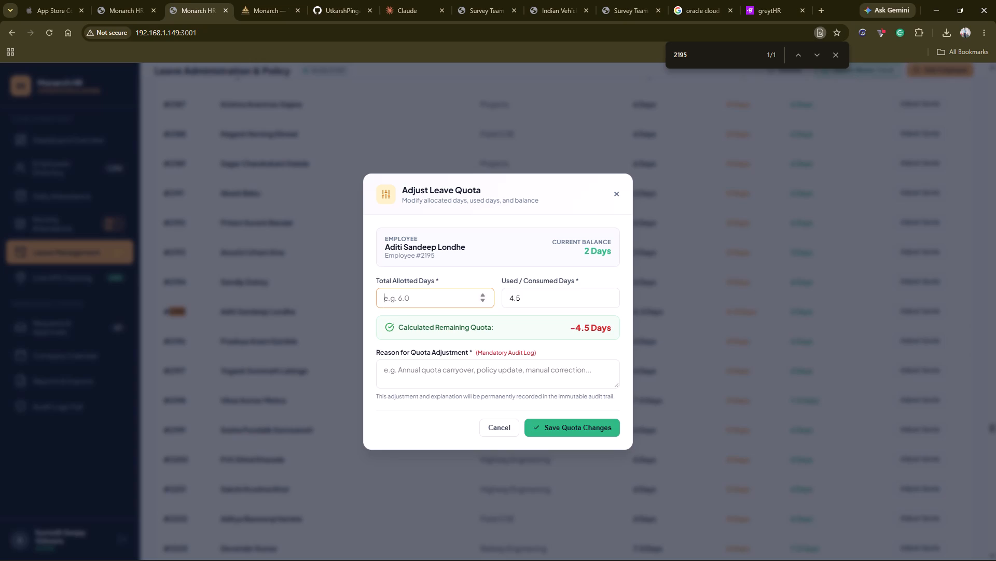
key("BackSpace")
key("BackSpace")
type("7.5")
left_click(561, 423)
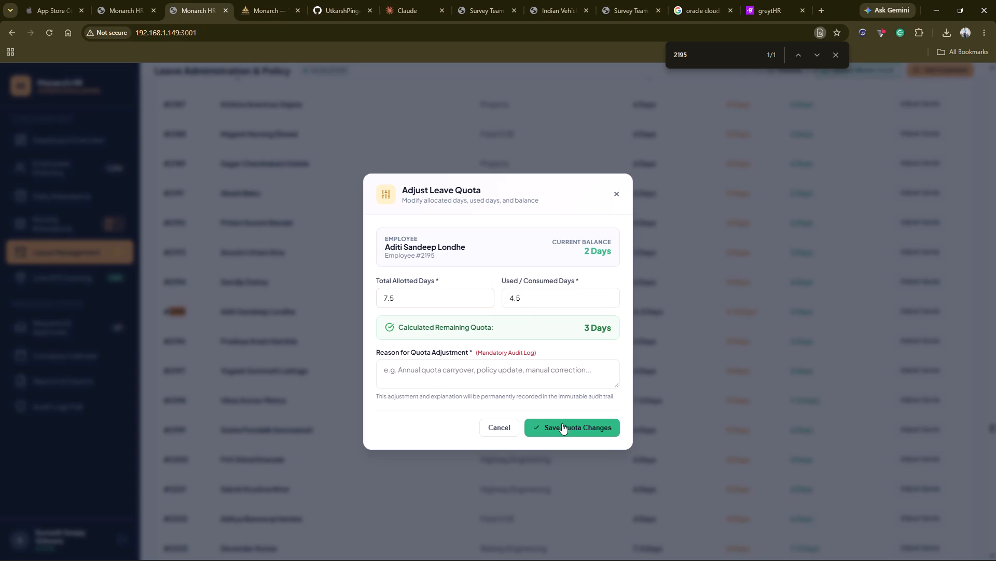
left_click(488, 372)
type("yes")
left_click(586, 420)
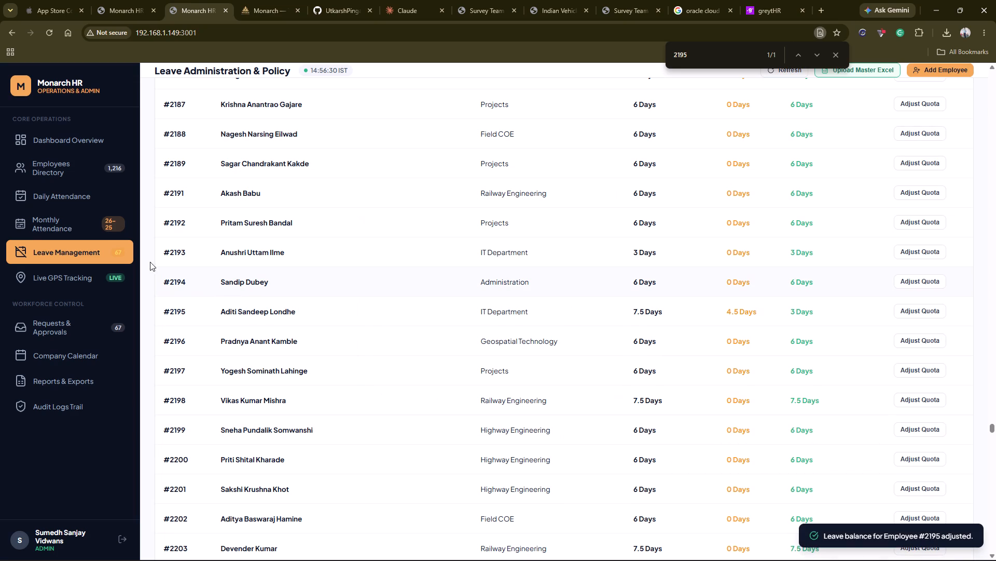
Look over the submitted applications in Requests & Approvals.
left_click(49, 333)
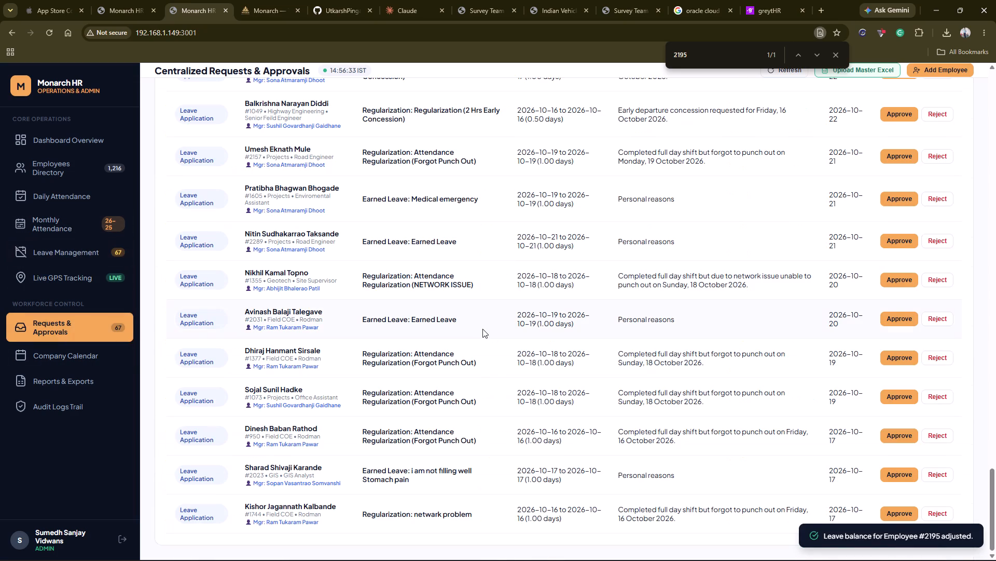
scroll(478, 324, "down", 7)
scroll(479, 321, "up", 14)
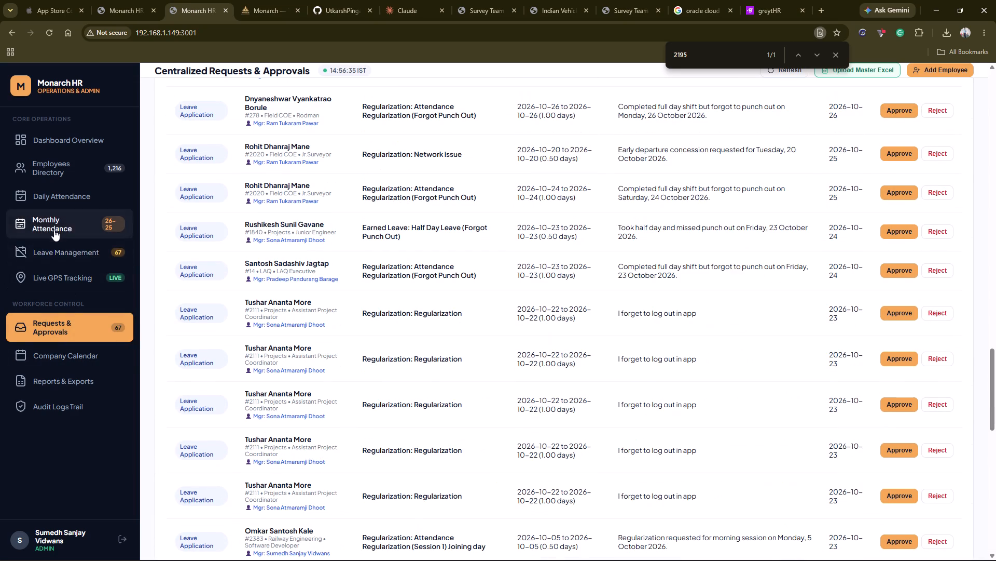
Filter the Leave Requests Queue in Leave Management by the same software developer's employee number.
left_click(54, 253)
scroll(206, 198, "up", 20)
scroll(206, 198, "up", 11)
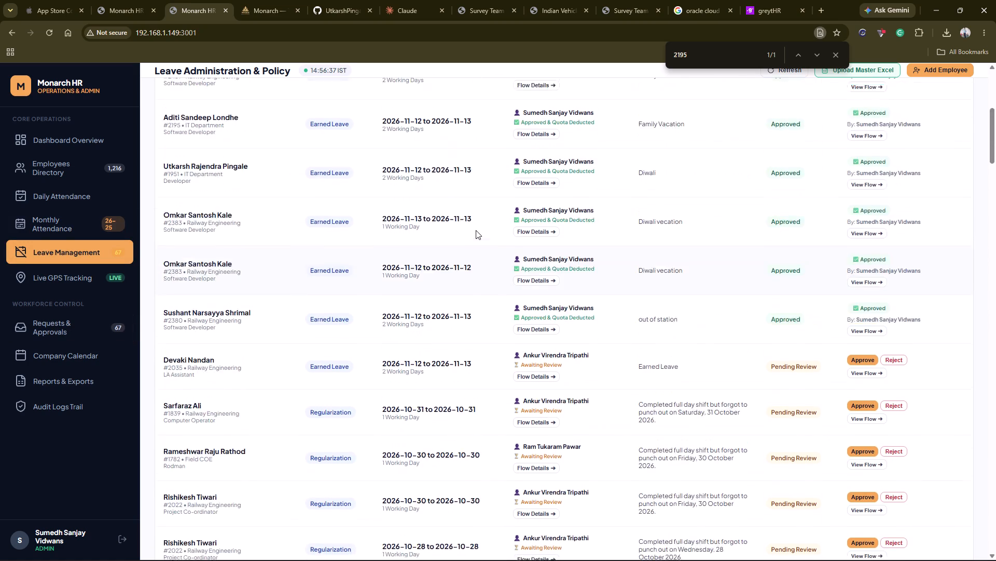
scroll(476, 230, "up", 9)
scroll(473, 230, "down", 19)
scroll(465, 227, "up", 20)
scroll(465, 227, "up", 9)
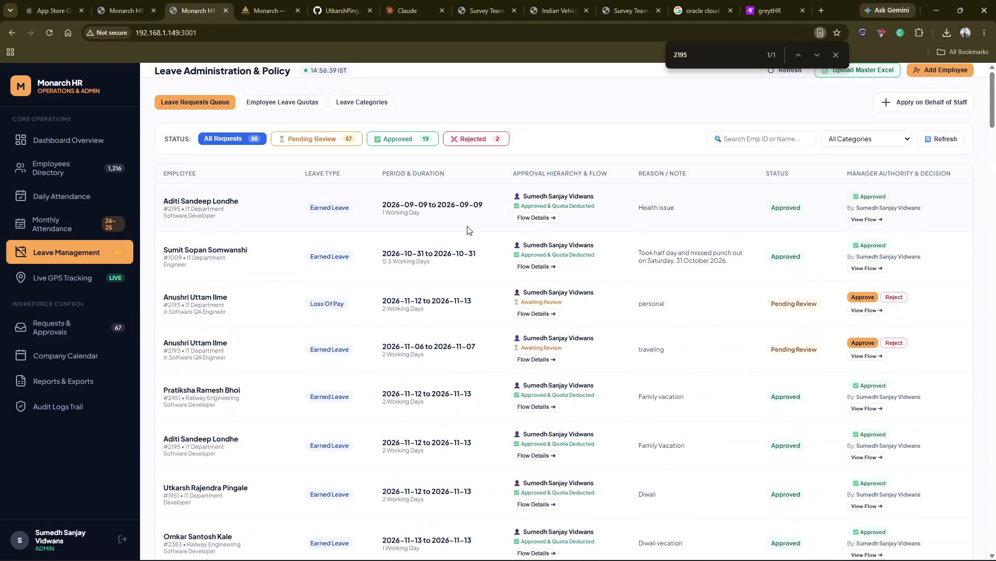
scroll(467, 226, "up", 2)
left_click(774, 144)
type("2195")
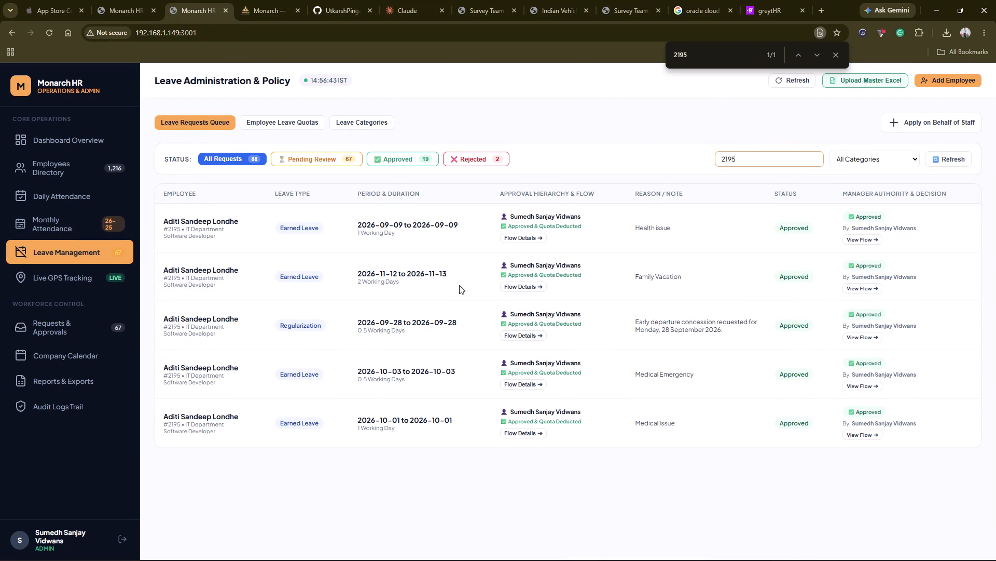
View the approval flow details of the employee's Family Vacation leave request and close them.
left_click(521, 290)
left_click(640, 142)
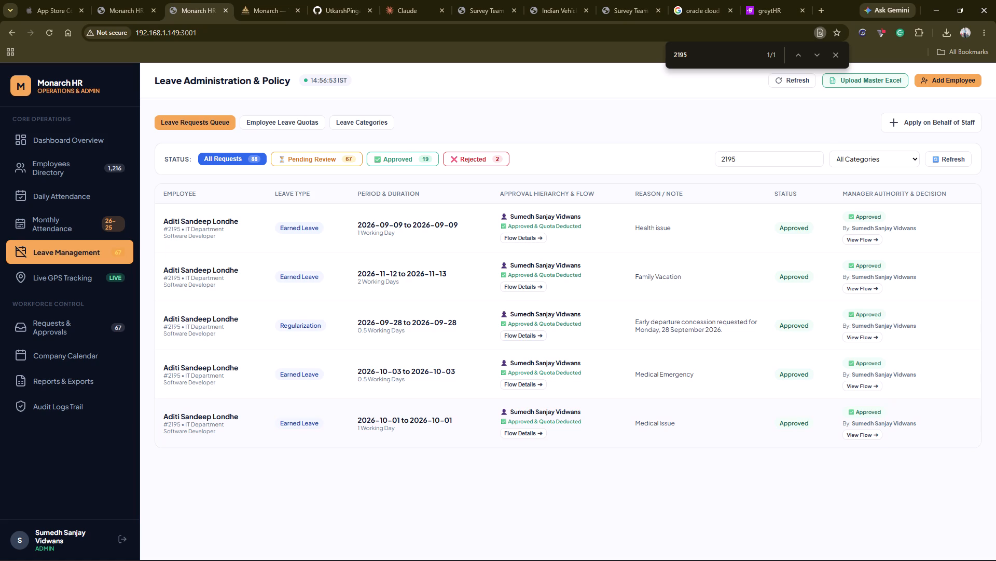
View the approval flow details of the employee's Medical Emergency leave request and close them.
left_click(857, 391)
left_click(864, 388)
scroll(469, 352, "down", 7)
scroll(486, 350, "up", 6)
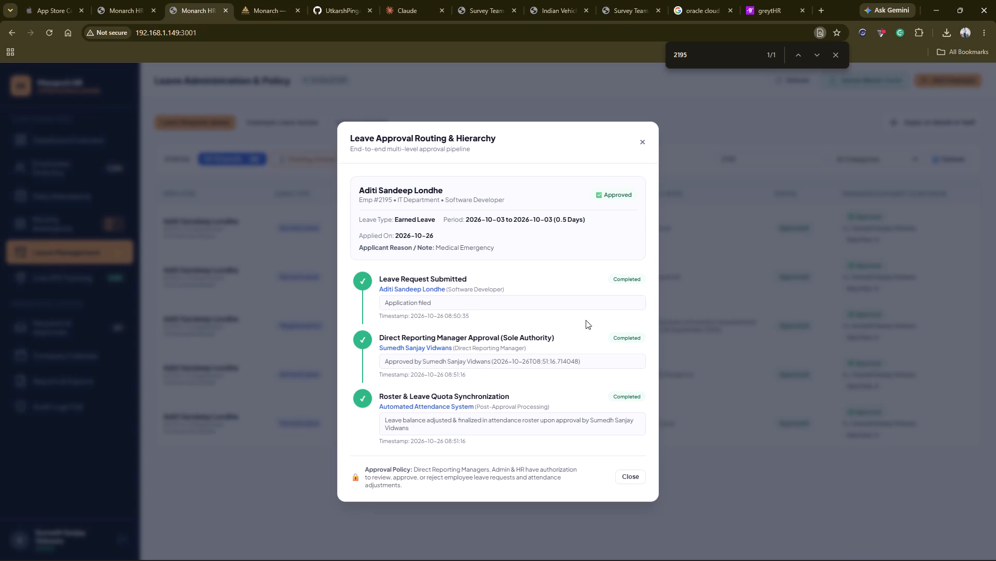
double_click(646, 145)
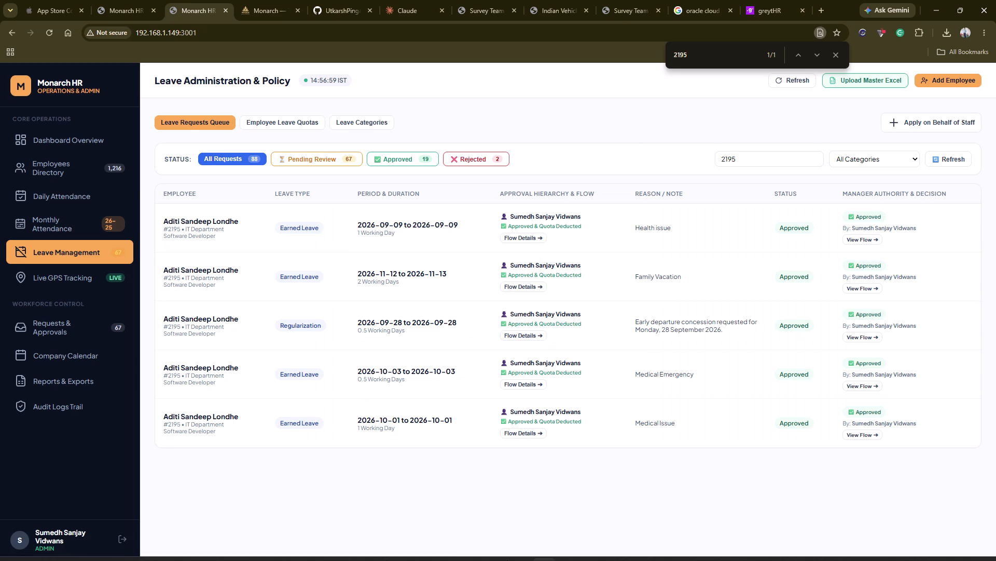
Launch QGIS Desktop 3.34.14.
key("q")
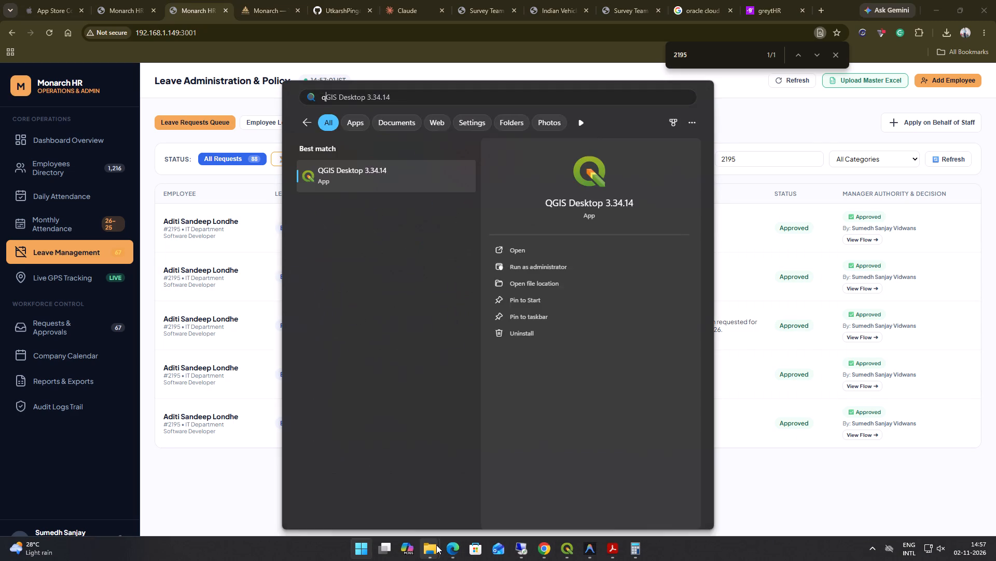
key("Return")
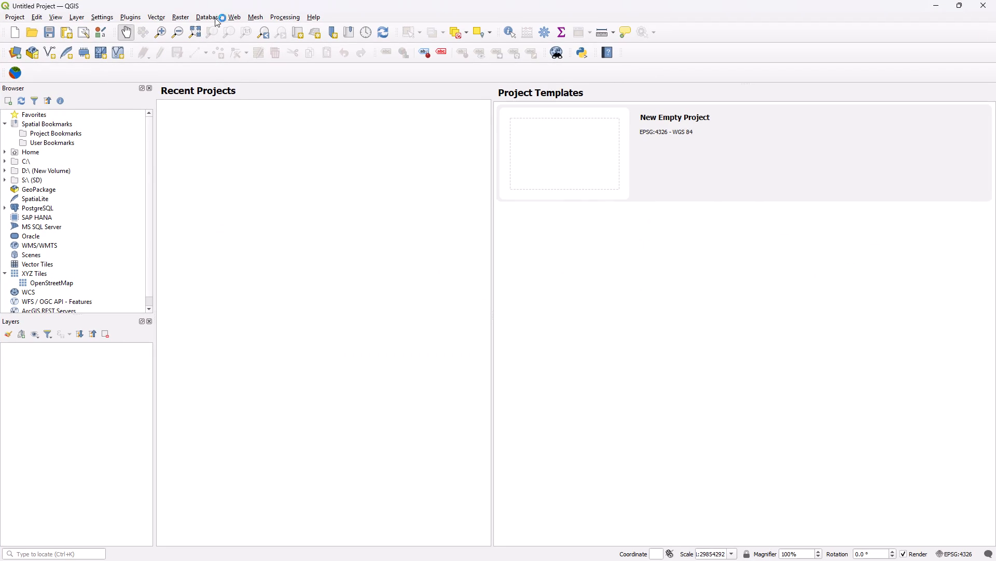
Open the DB Manager in QGIS.
left_click(216, 18)
left_click(216, 15)
left_click(213, 23)
left_click(217, 15)
left_click(226, 33)
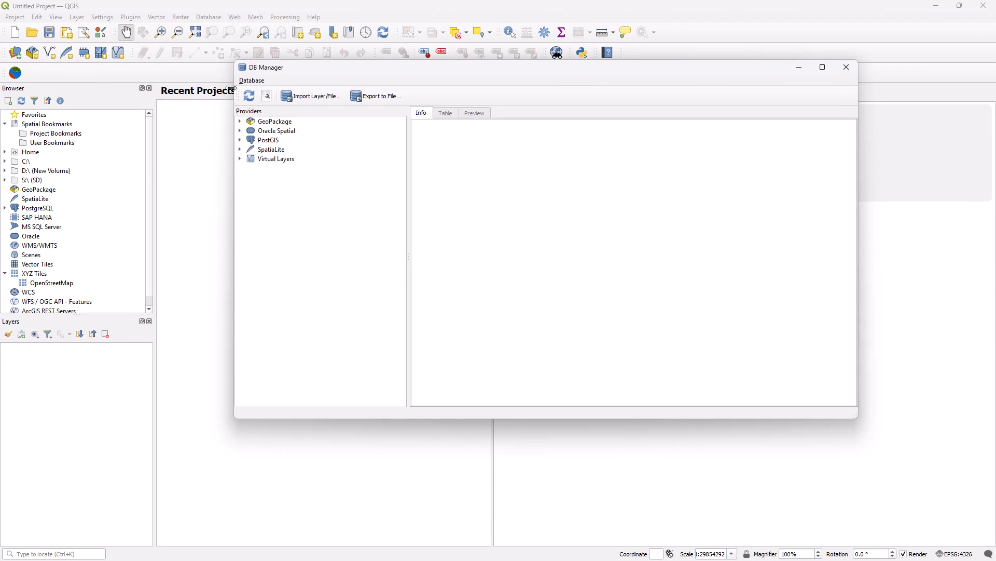
Start connecting to the Monarch database under the PostGIS provider, entering postgres as the username.
left_click(237, 143)
left_click(243, 159)
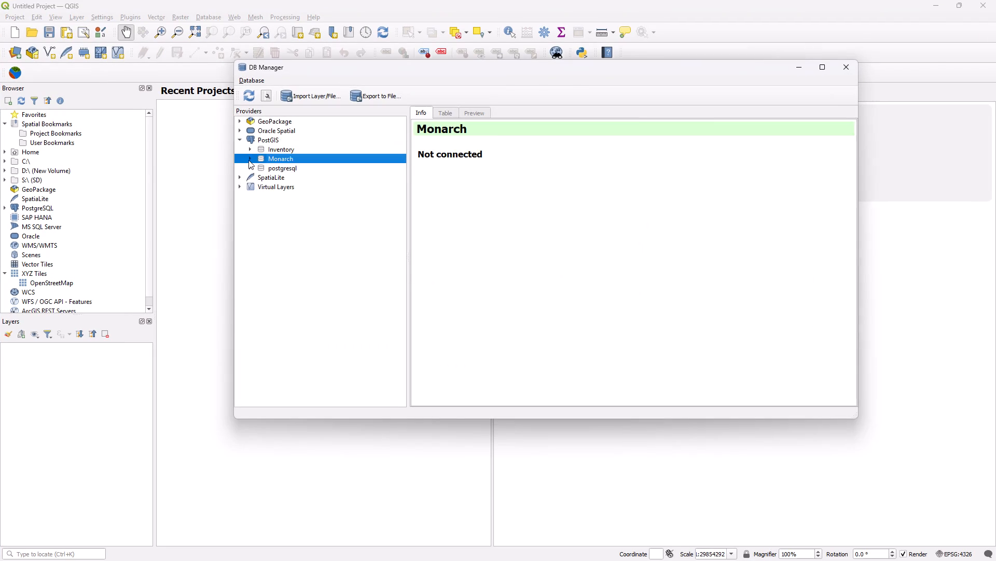
left_click(250, 160)
type("postgres")
key("Tab")
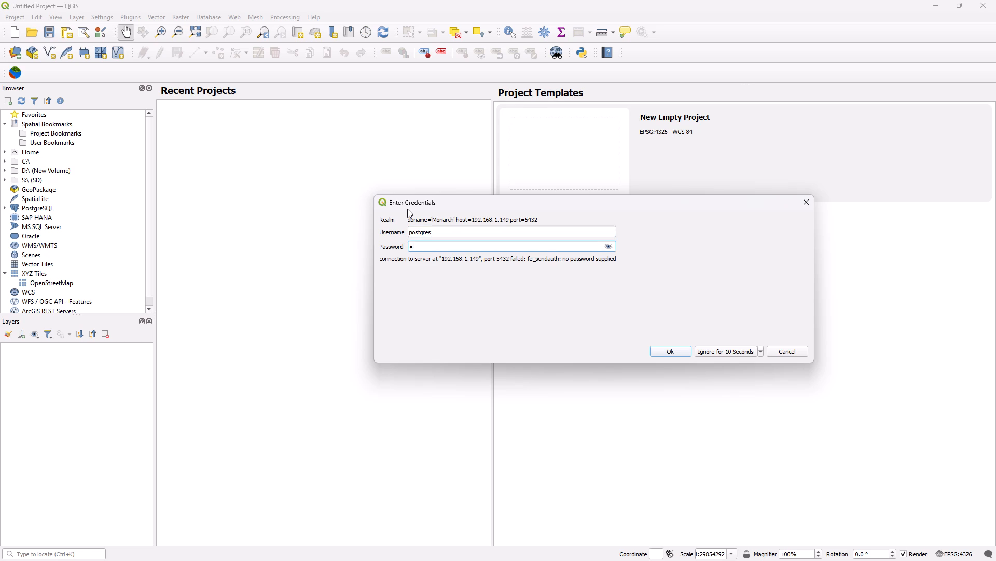
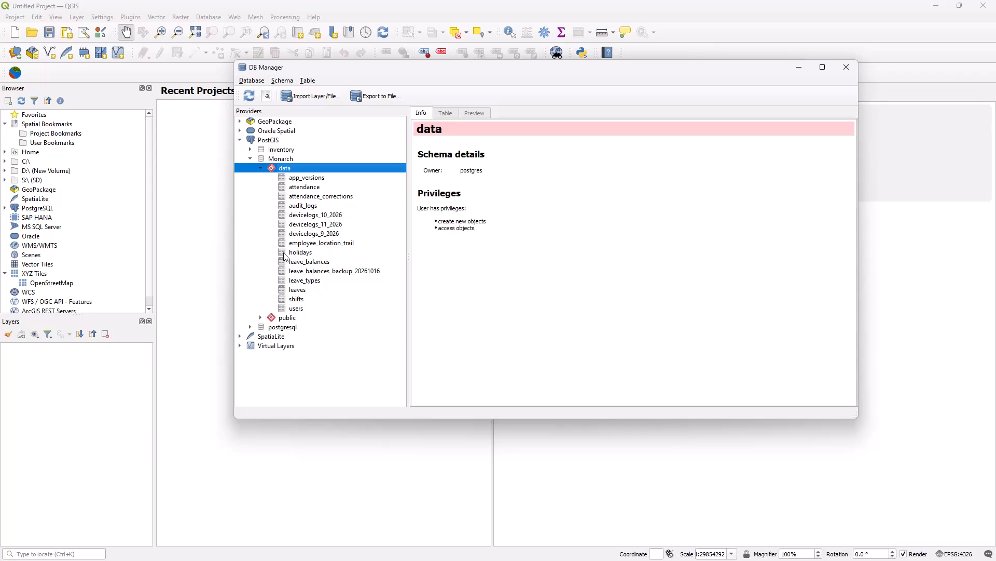
Examine the holidays, leave balances, location trail, leave types and leaves tables in the Monarch data schema.
left_click(299, 253)
left_click(442, 109)
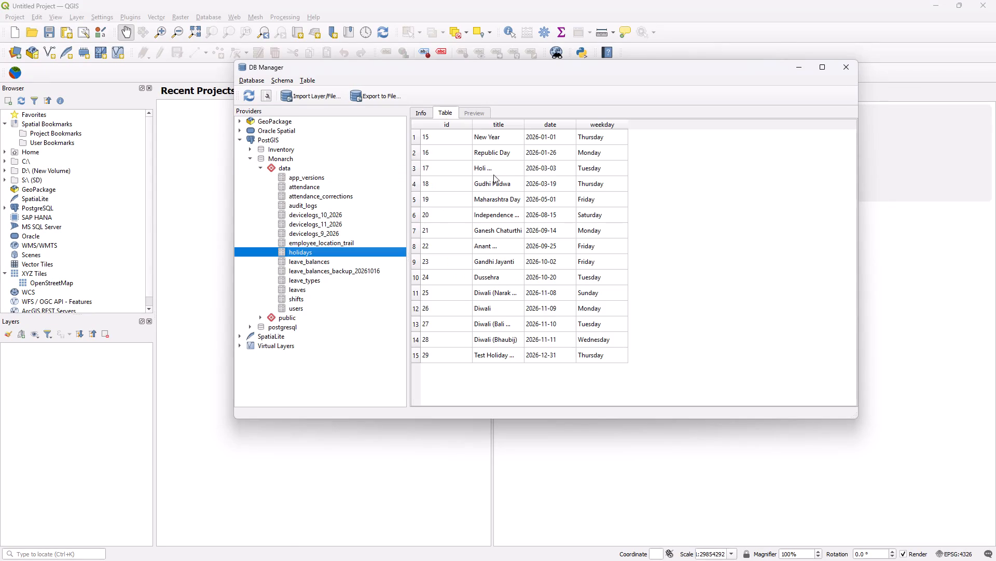
left_click(316, 264)
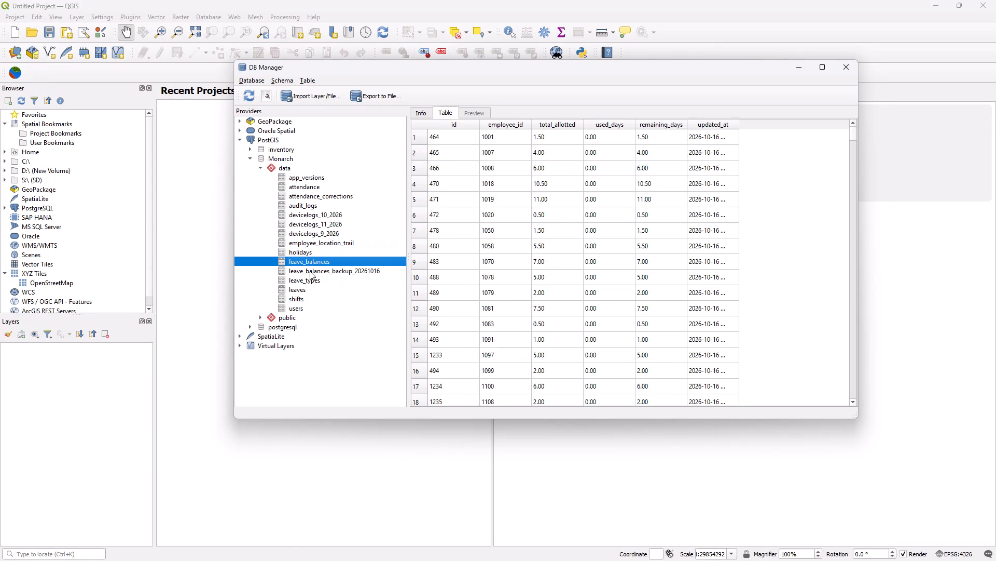
left_click(310, 271)
left_click(319, 246)
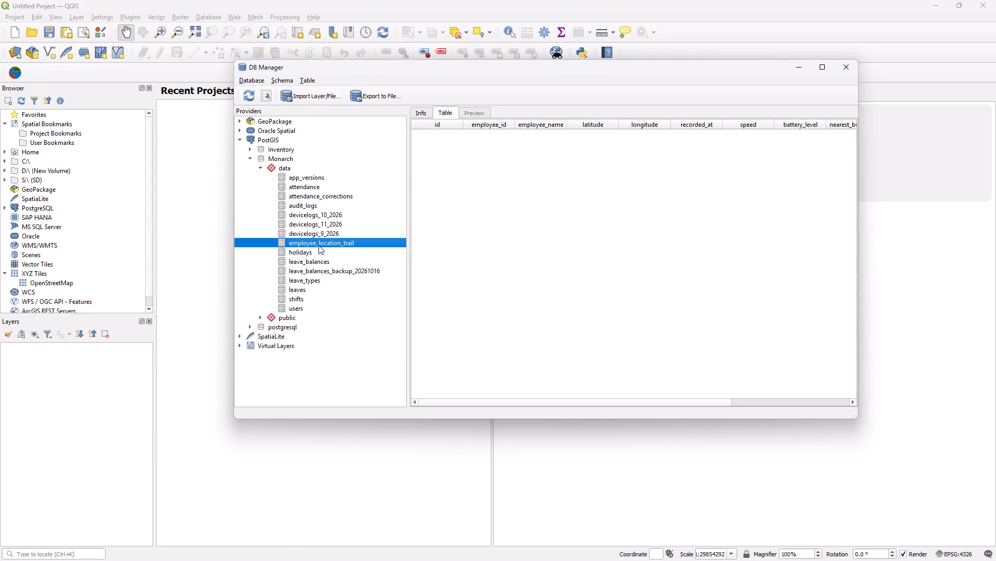
left_click(303, 252)
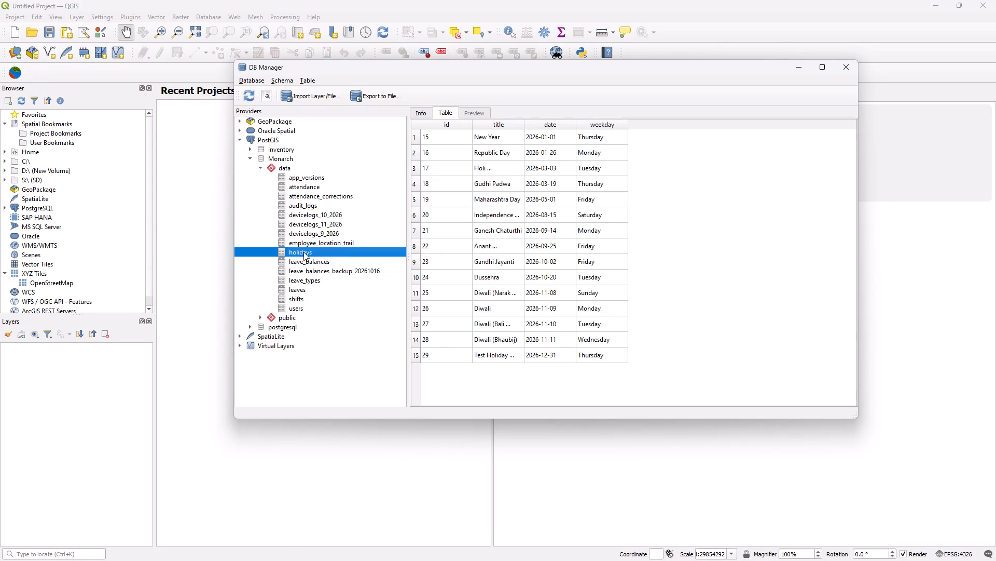
left_click(308, 280)
left_click(293, 286)
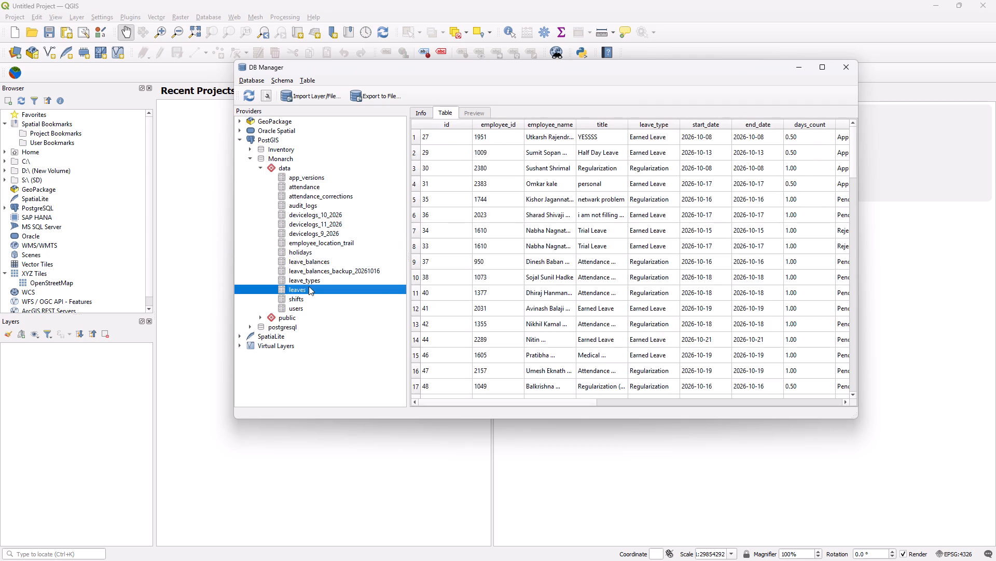
Add the leaves table to the project as a layer and open its attribute table.
double_click(300, 289)
left_click(106, 375)
left_click(63, 346)
right_click(62, 346)
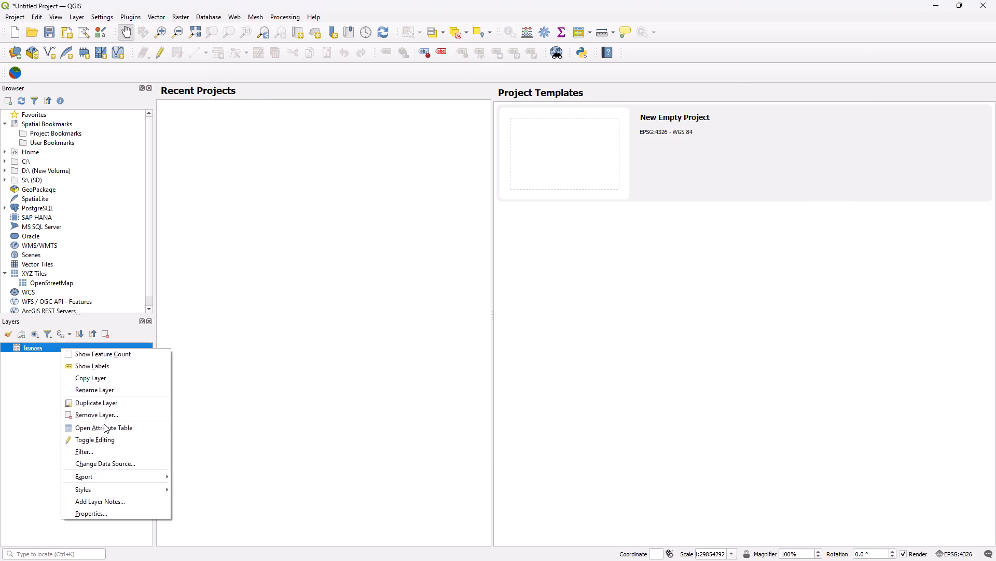
left_click(114, 425)
Filter the leaves attribute table by the employee_id field using the reviewed employee's ID.
scroll(416, 304, "down", 4)
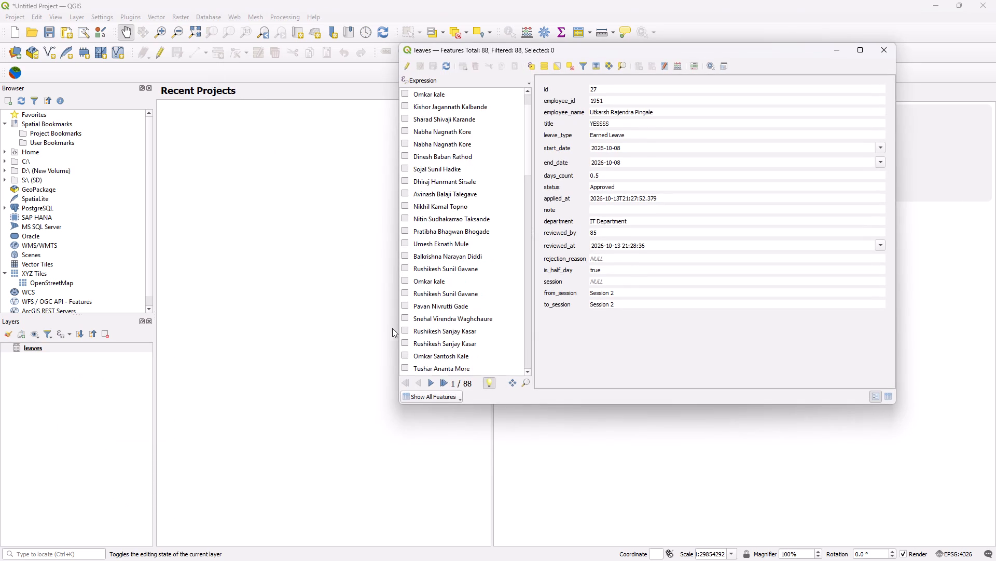
scroll(392, 328, "down", 2)
left_click(448, 395)
left_click(431, 453)
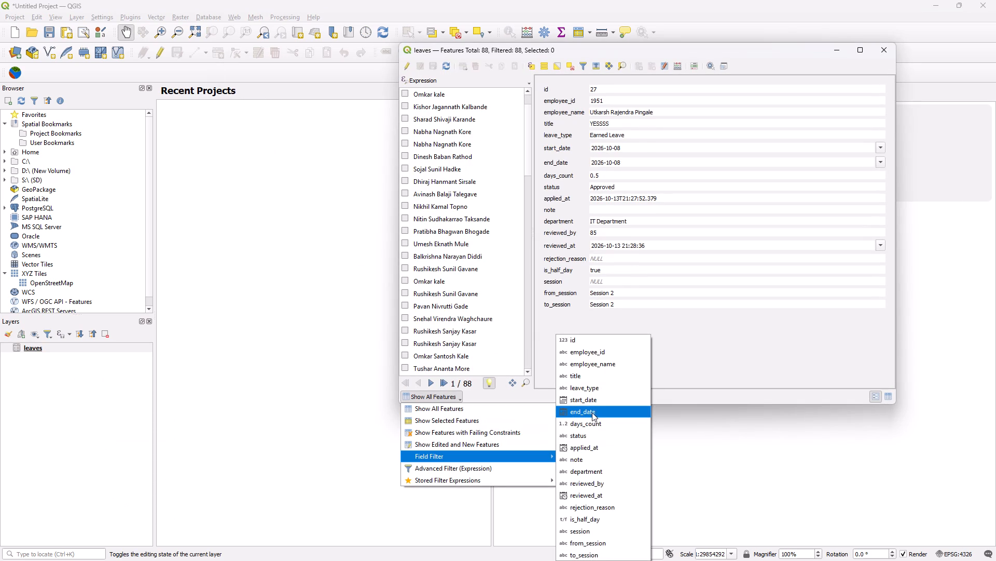
left_click(596, 354)
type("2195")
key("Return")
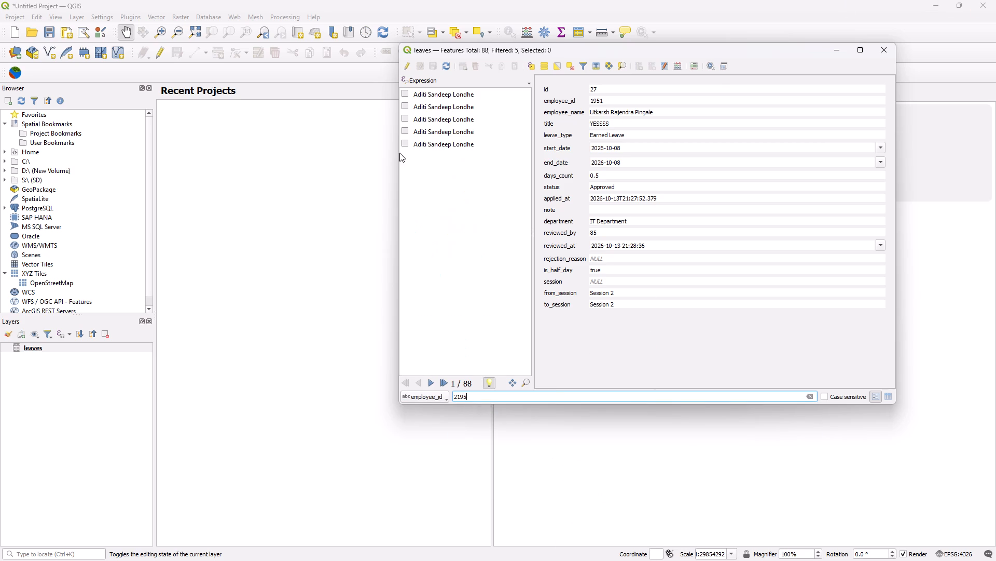
Examine the employee's filtered leave records one by one, checking their titles, dates and statuses.
left_click(442, 146)
key("Up")
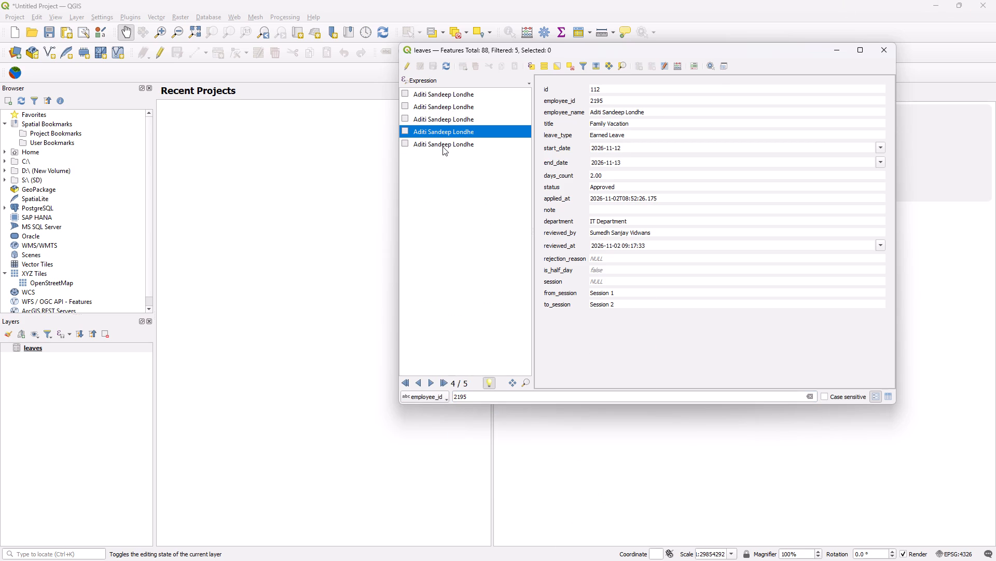
key("Up")
key("Up")
key("Down")
key("Up")
key("Down")
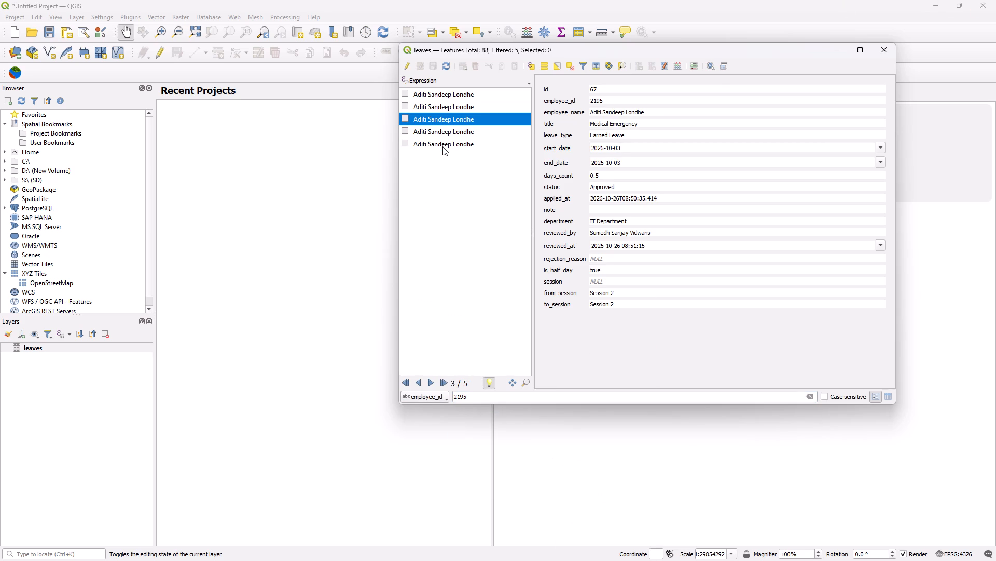
key("Up")
key("Down")
Delete the employee's Medical Issue (2026-10-01) and Medical Emergency (2026-10-03) records from the leaves layer and save the edits.
left_click(404, 104)
left_click(403, 117, "ctrl")
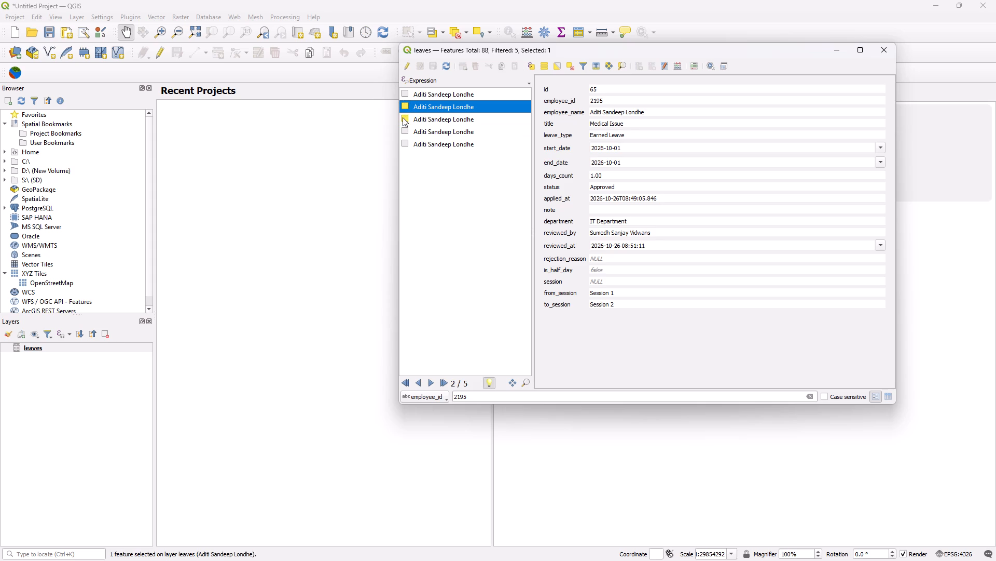
left_click(406, 76)
left_click(410, 67)
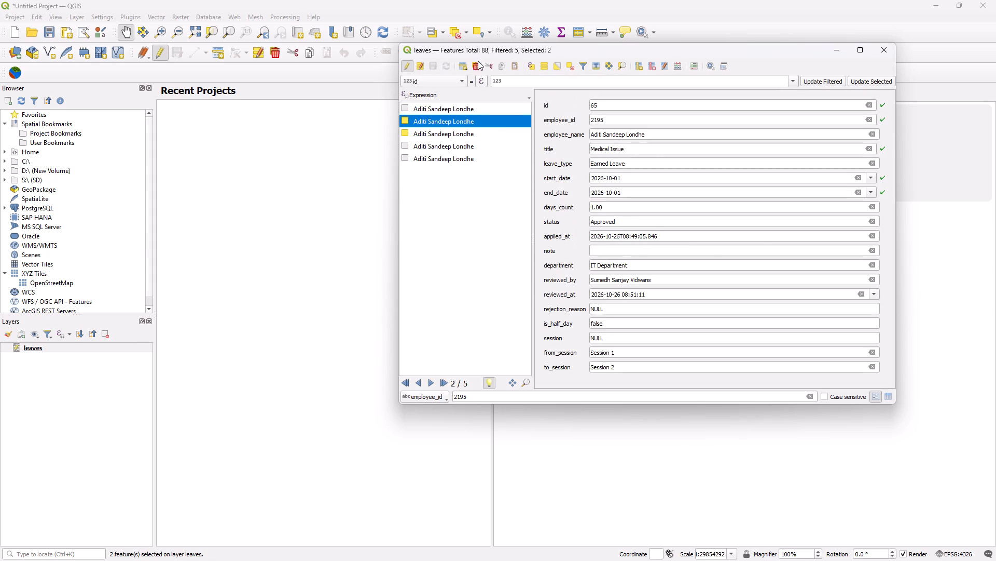
left_click(478, 61)
left_click(434, 66)
Switch to Chrome, reload the Monarch HR admin portal and view Monthly Attendance.
key("alt+Tab")
key("alt+Tab")
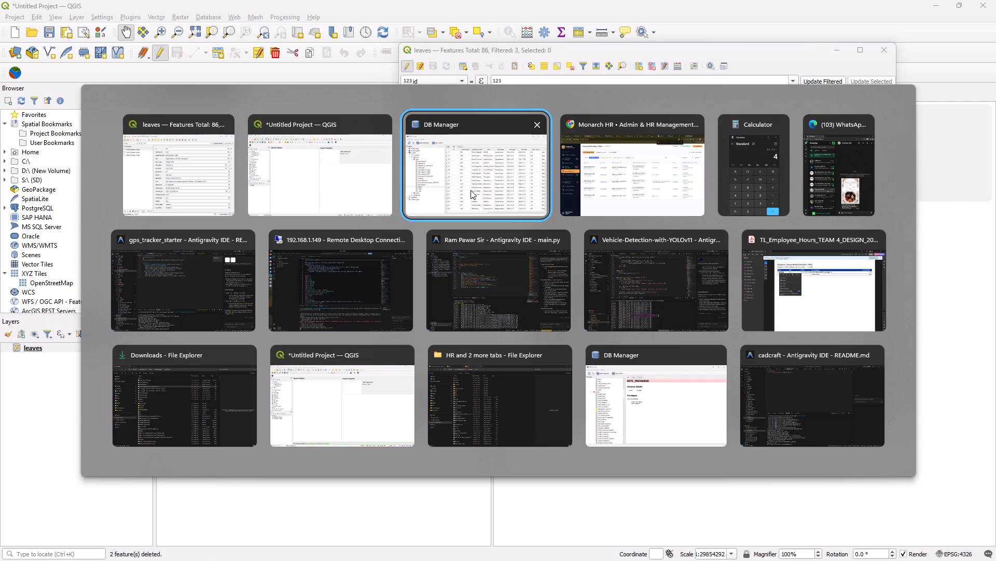
key("alt+Tab")
key("F5")
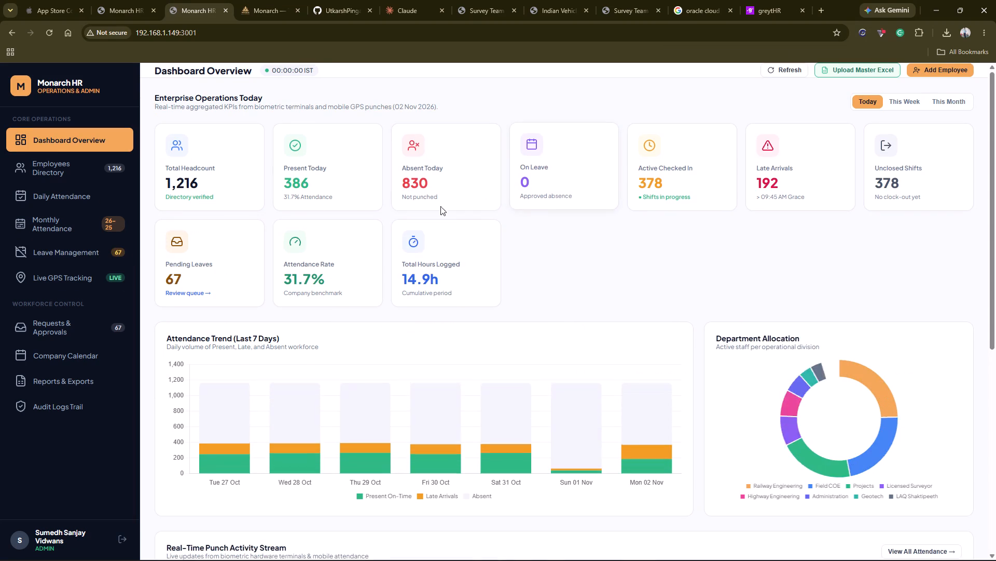
left_click(79, 217)
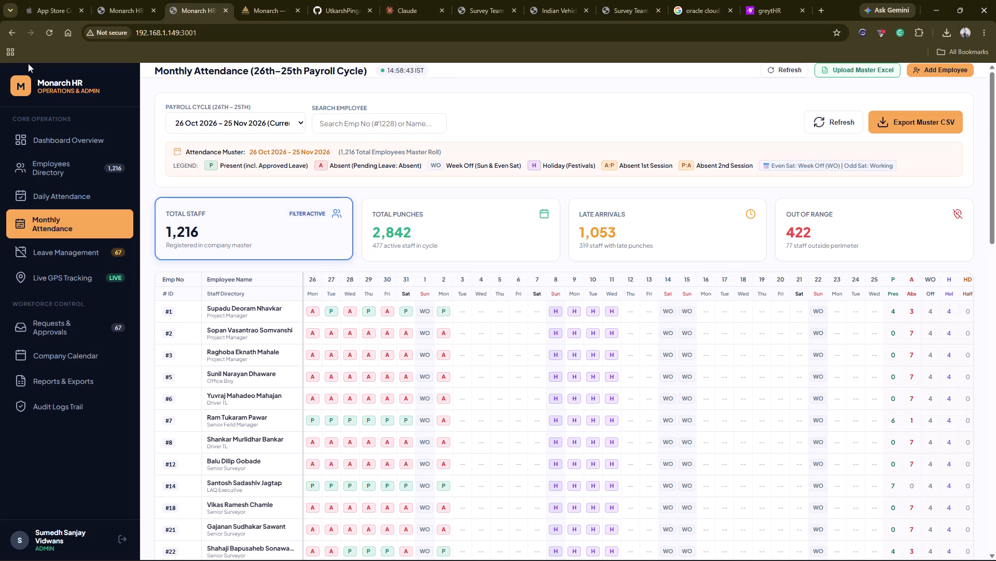
Switch to the Monarch HR employee portal showing Leave Management and reload it.
left_click(467, 0)
left_click(568, 0)
left_click(612, 0)
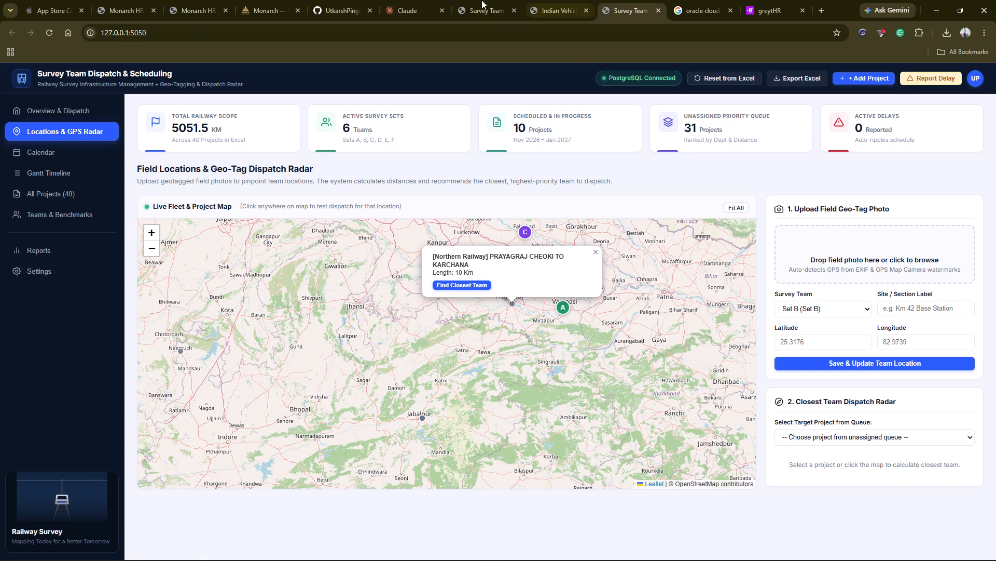
left_click(403, 0)
left_click(216, 0)
left_click(131, 0)
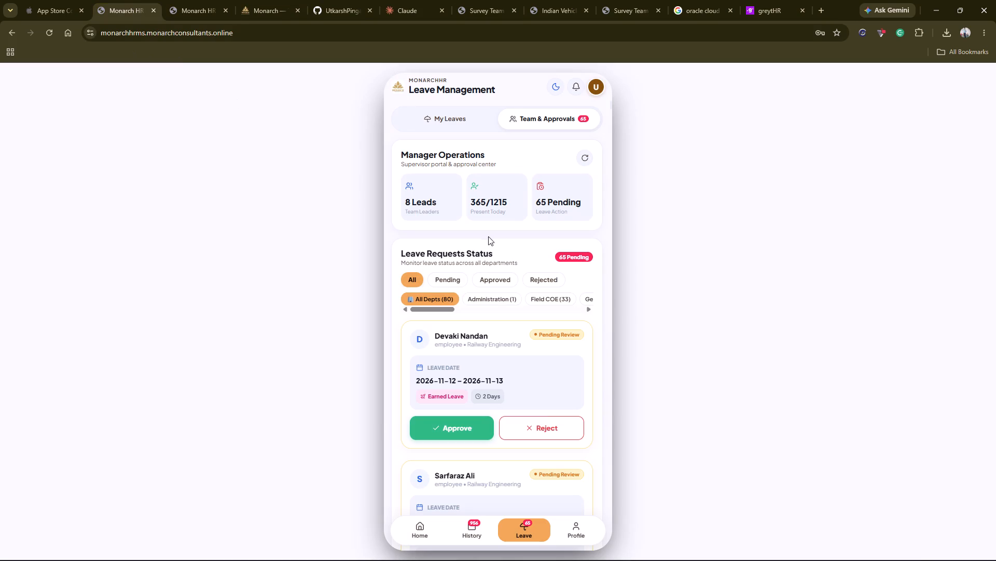
scroll(504, 241, "up", 3)
left_click(47, 35)
scroll(513, 174, "up", 3)
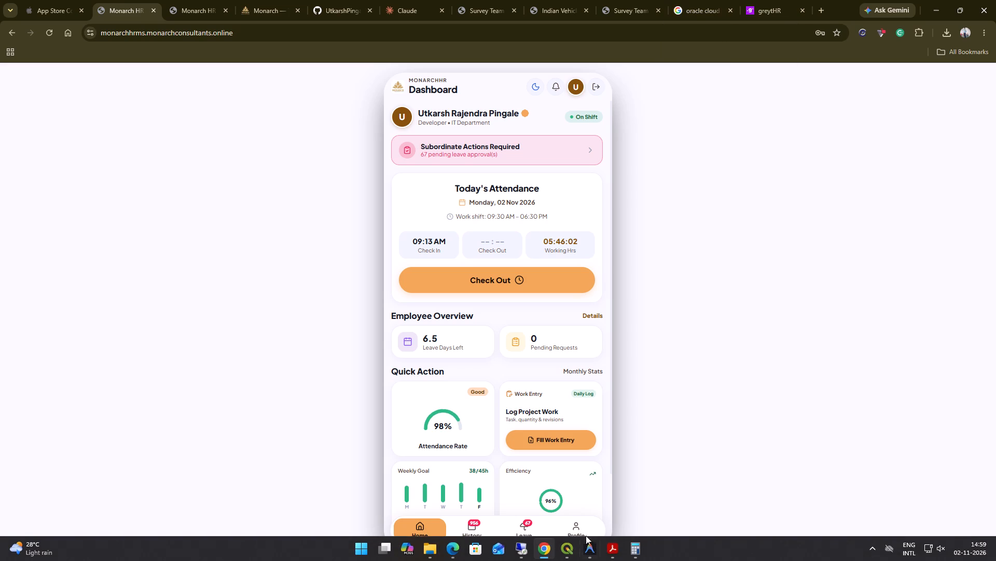
Return to the QGIS leaves attribute table and select all three of the employee's remaining records.
left_click(561, 547)
left_click(776, 514)
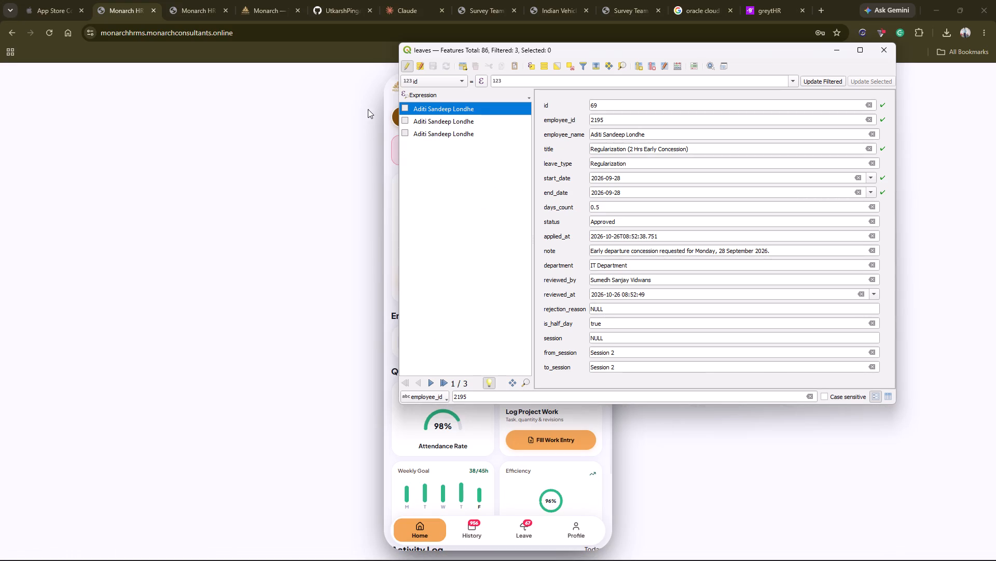
left_click_drag(405, 106, 406, 133)
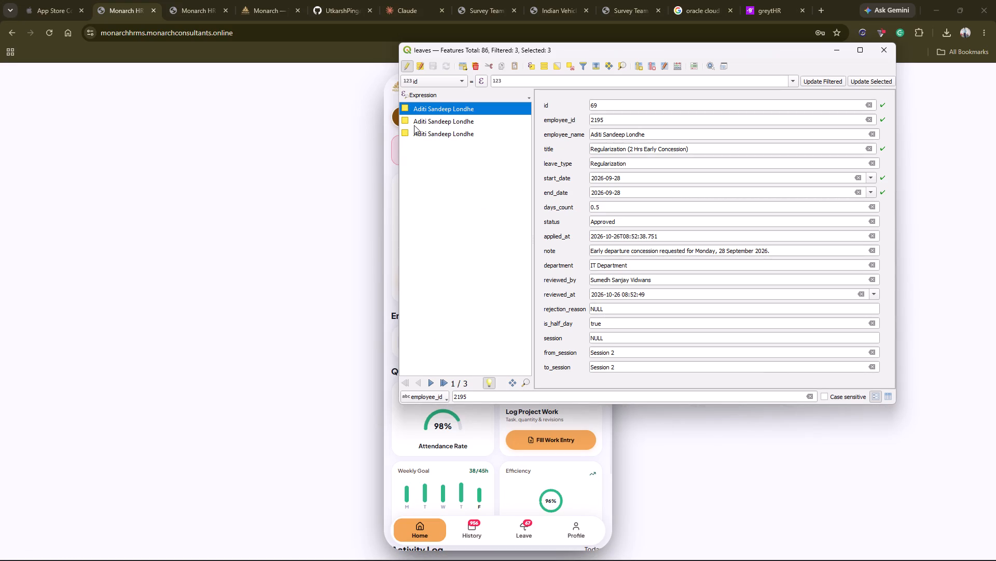
Return to the Monarch HR admin portal in Chrome and review the Requests & Approvals inbox.
left_click(528, 0)
left_click(489, 0)
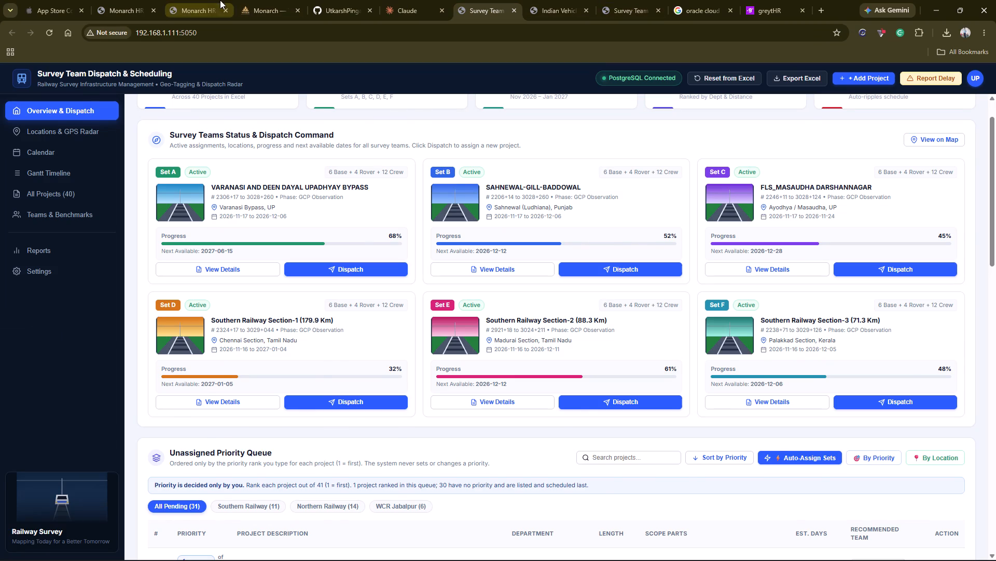
left_click(219, 0)
left_click(120, 0)
left_click(177, 0)
scroll(489, 306, "up", 4)
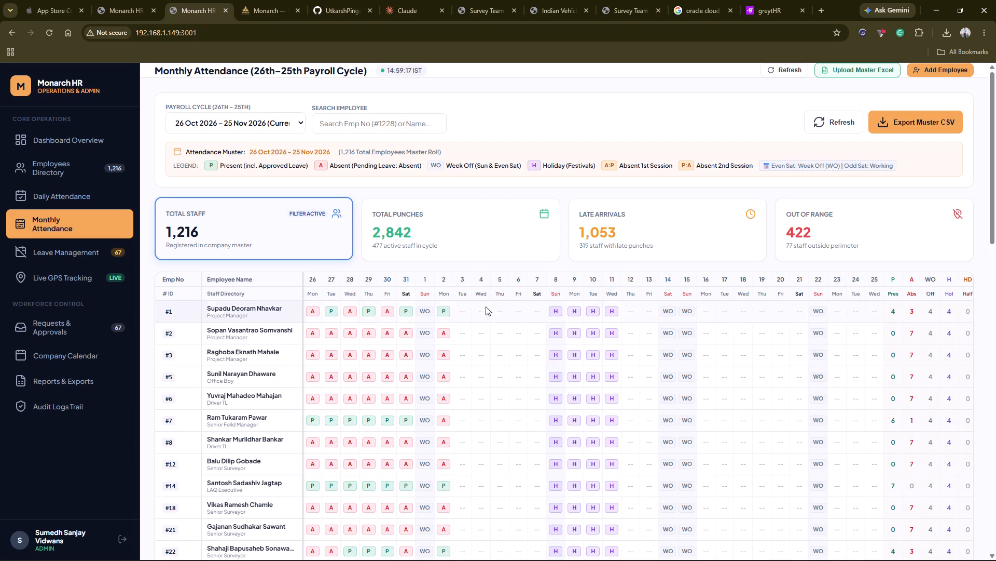
scroll(486, 306, "up", 2)
left_click(75, 253)
left_click(67, 325)
scroll(438, 293, "up", 18)
left_click(70, 330)
scroll(672, 324, "up", 7)
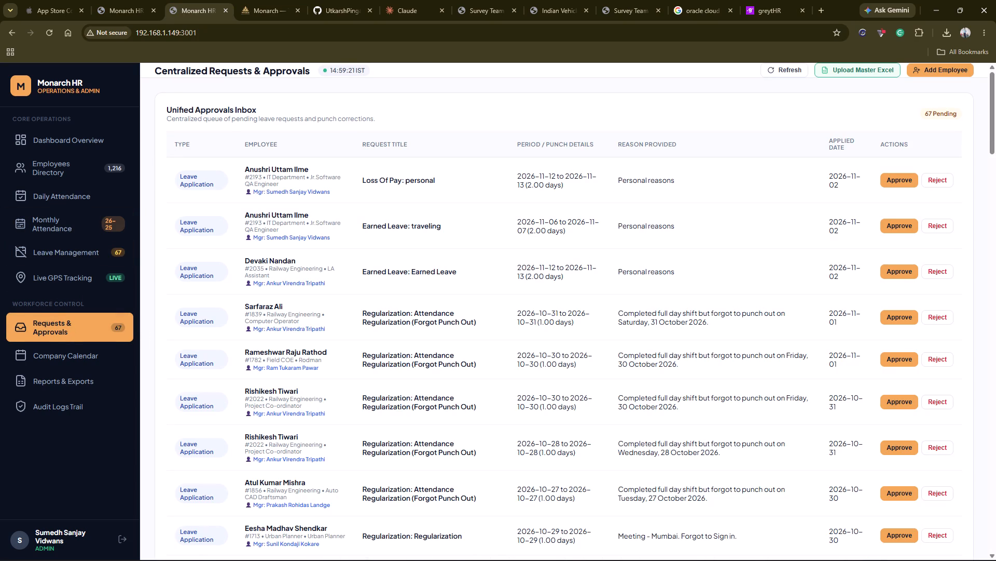
scroll(766, 255, "down", 7)
scroll(616, 257, "up", 8)
View the leave requests queue under Leave Management in the admin portal.
left_click(80, 277)
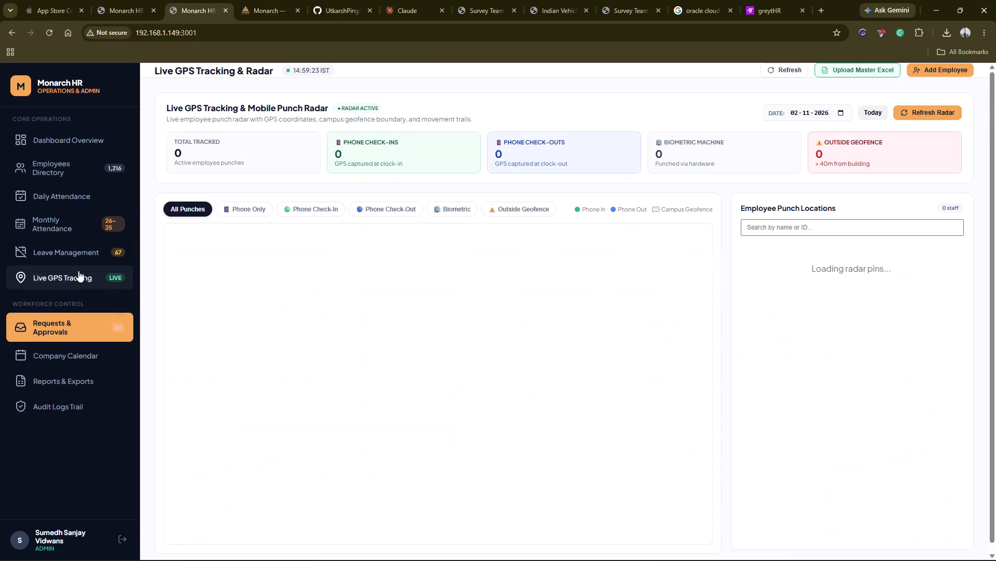
left_click(71, 249)
left_click(70, 223)
left_click(62, 257)
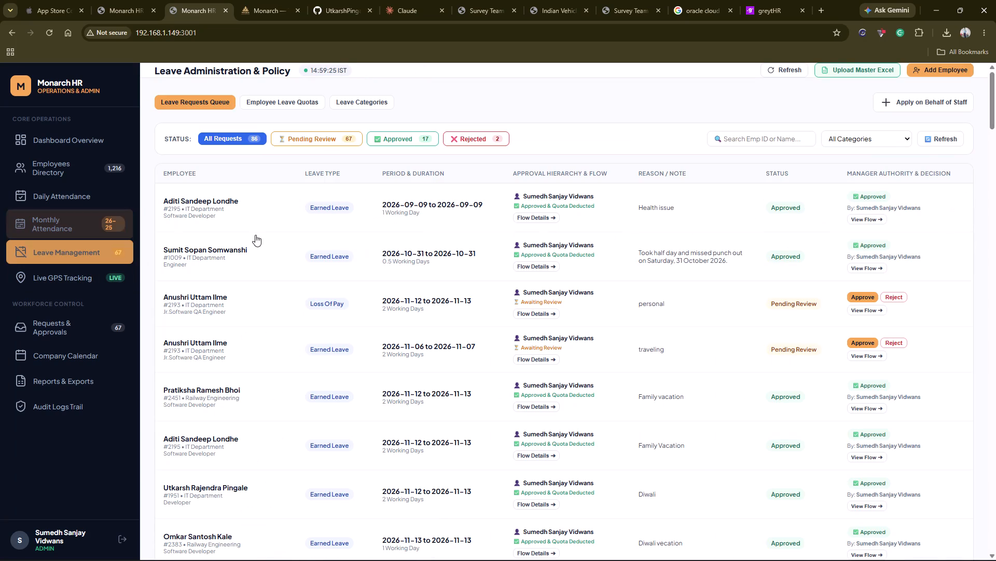
scroll(653, 315, "up", 2)
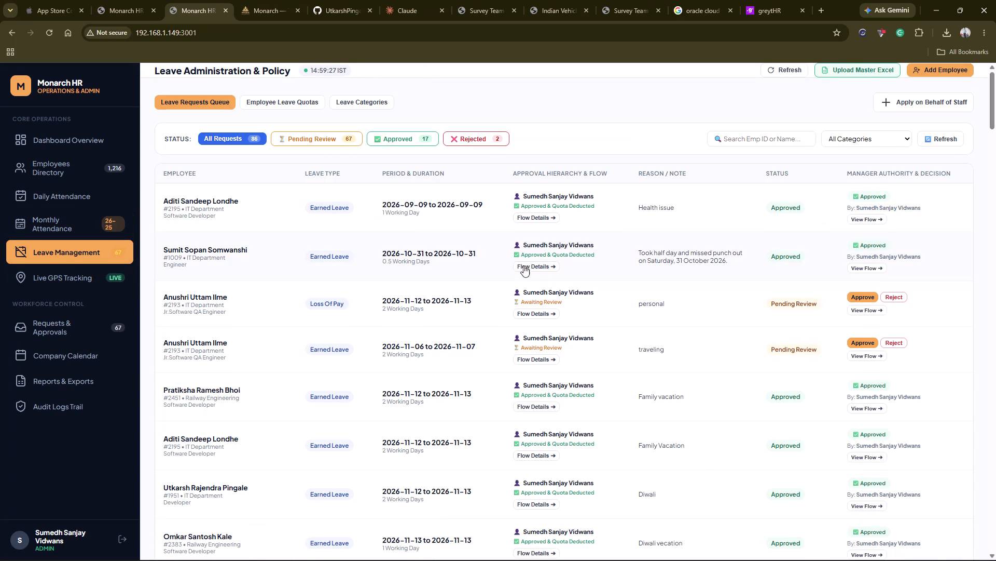
View the flow details and applicant reason of the Health issue leave request for 2026-09-09, closing them when done.
left_click(540, 218)
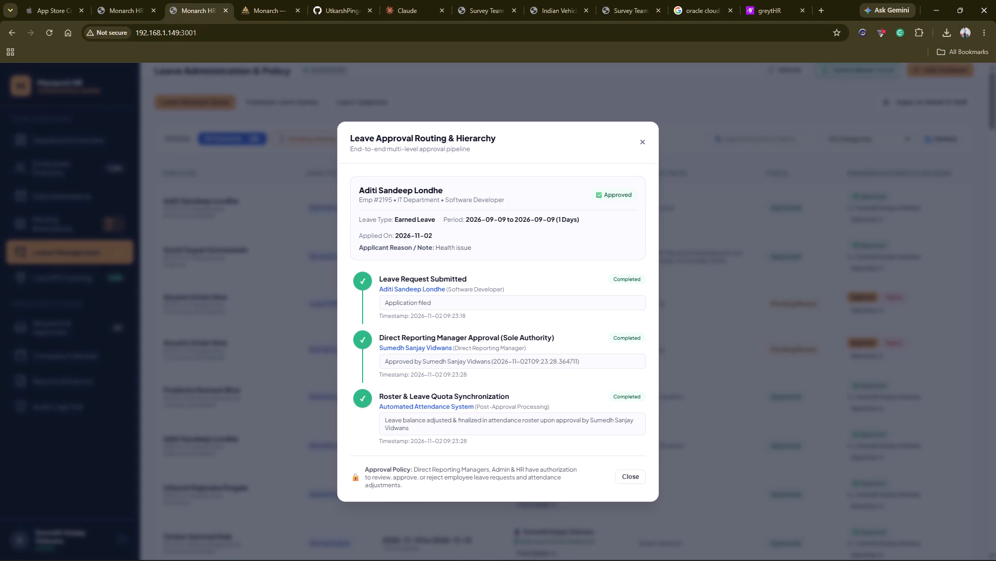
scroll(495, 409, "down", 3)
scroll(527, 281, "up", 3)
left_click_drag(471, 247, 439, 245)
left_click_drag(439, 245, 436, 244)
left_click(484, 249)
left_click(644, 145)
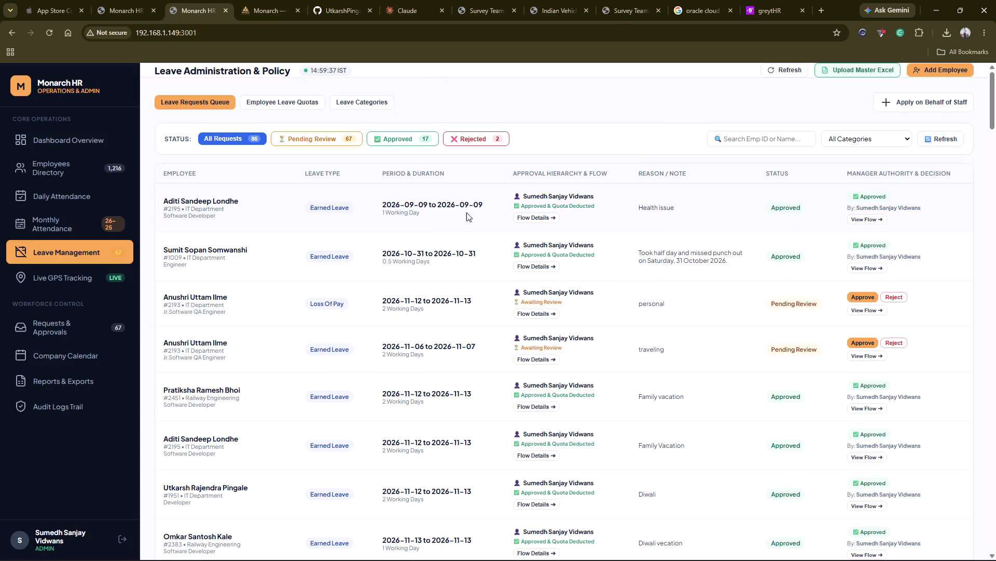
View the flow details and applicant reason of the half-day leave request for 2026-10-31, closing them when done.
left_click(550, 265)
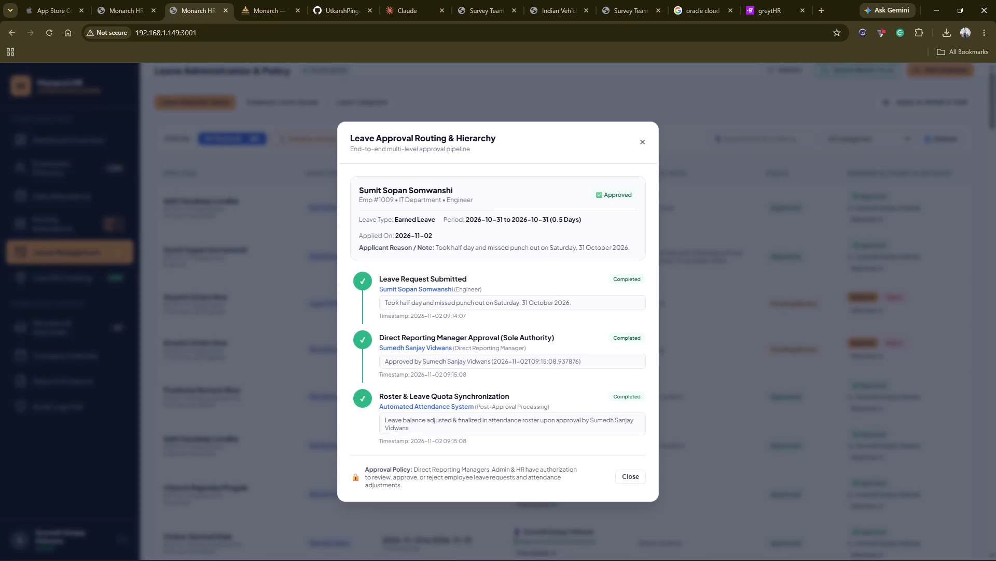
left_click_drag(633, 249, 438, 248)
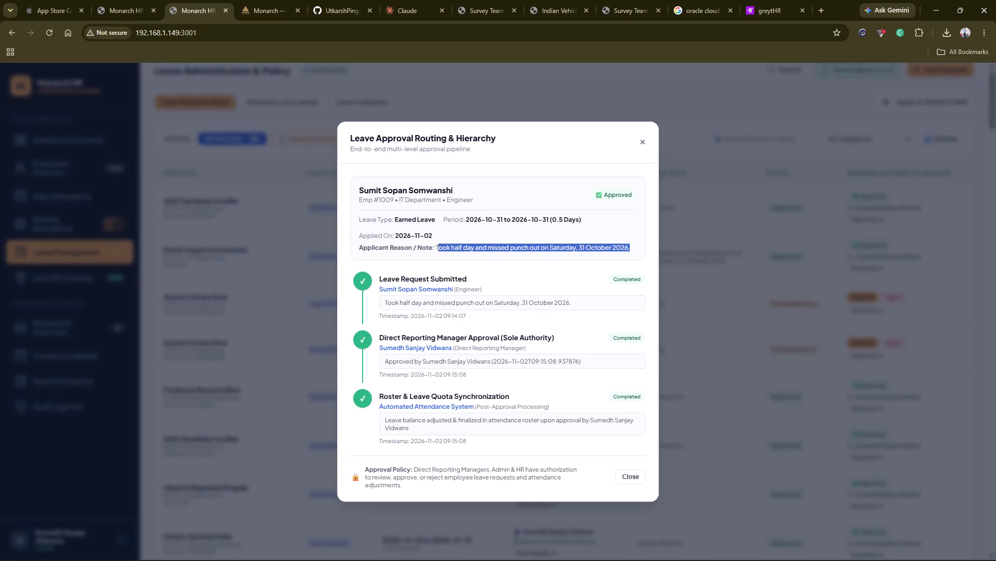
left_click_drag(438, 248, 435, 248)
left_click(642, 141)
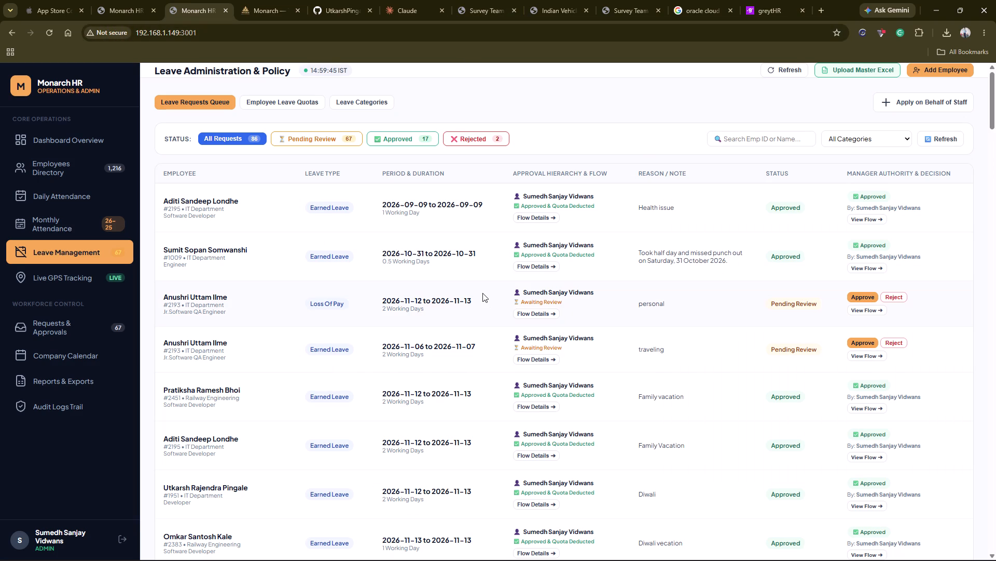
View the flow details of the IT Department software developer's Family Vacation request for 2026-11-12 to 2026-11-13, copy the applicant reason, and close them.
left_click(536, 459)
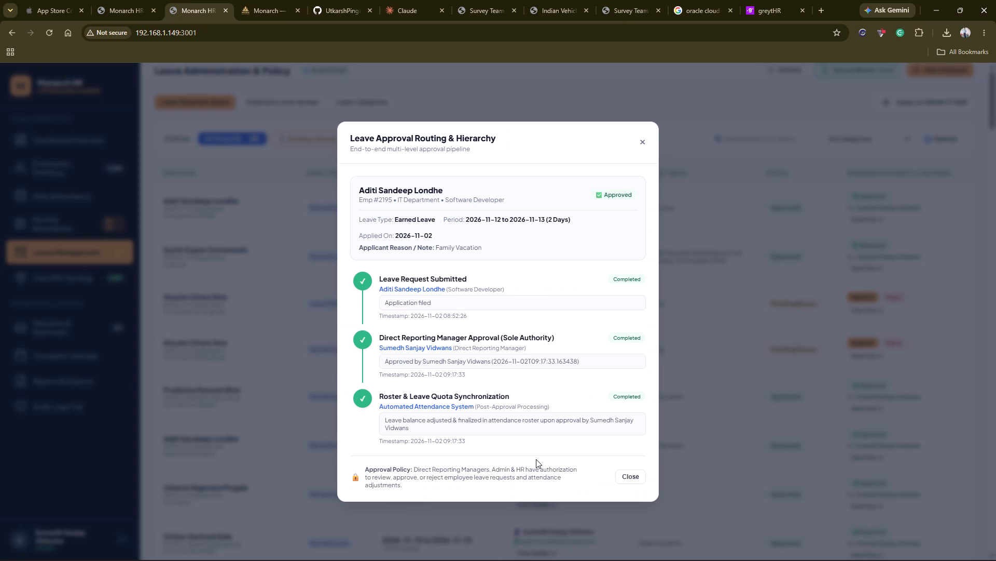
left_click_drag(489, 249, 435, 246)
key("ctrl+c")
key("ctrl+c")
key("ctrl+c")
key("ctrl+c")
double_click(638, 139)
Switch to QGIS, delete the three selected records from the leaves table, save the edits, and close the table with editing ended.
key("alt+Tab")
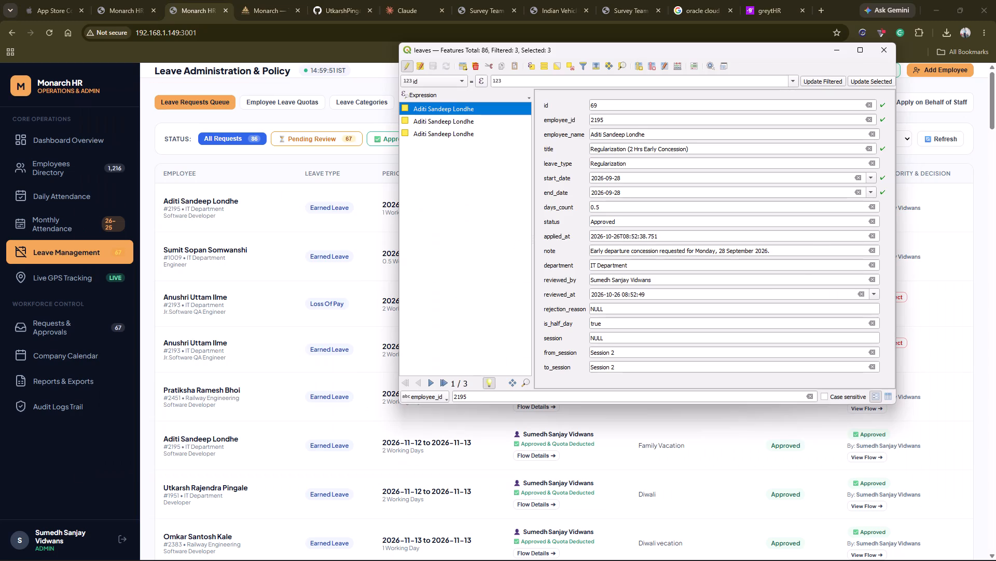
left_click(472, 70)
left_click(434, 70)
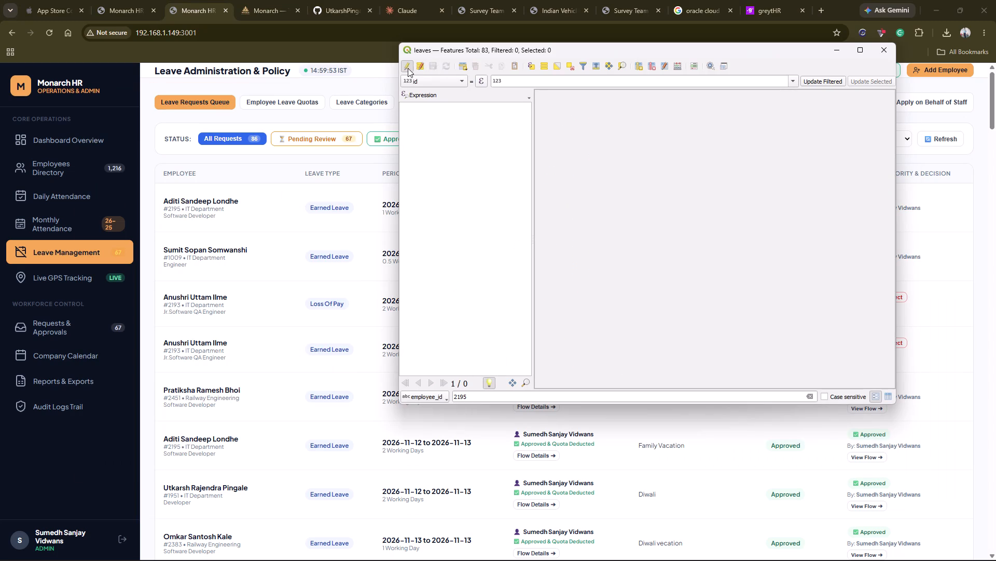
left_click(411, 65)
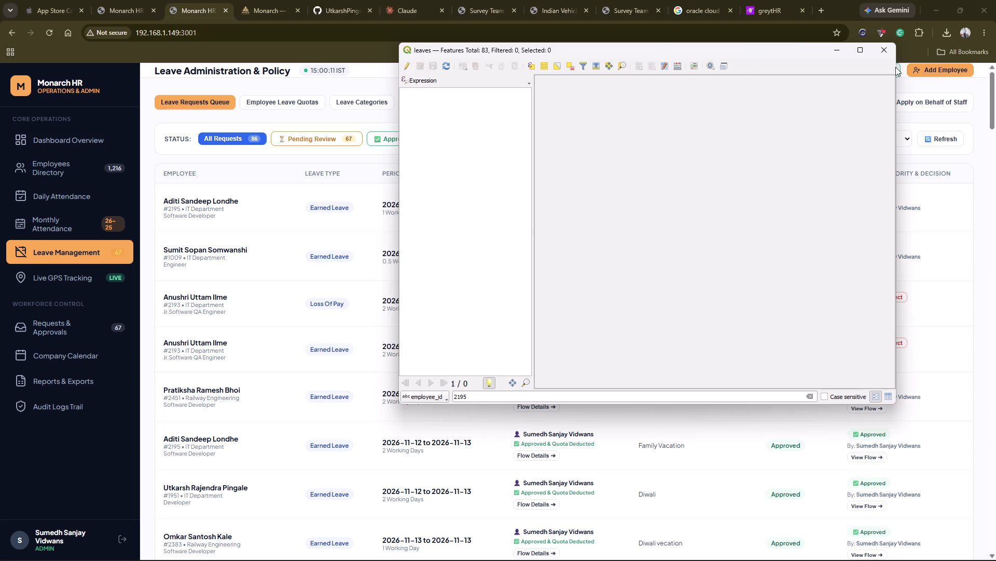
left_click(889, 50)
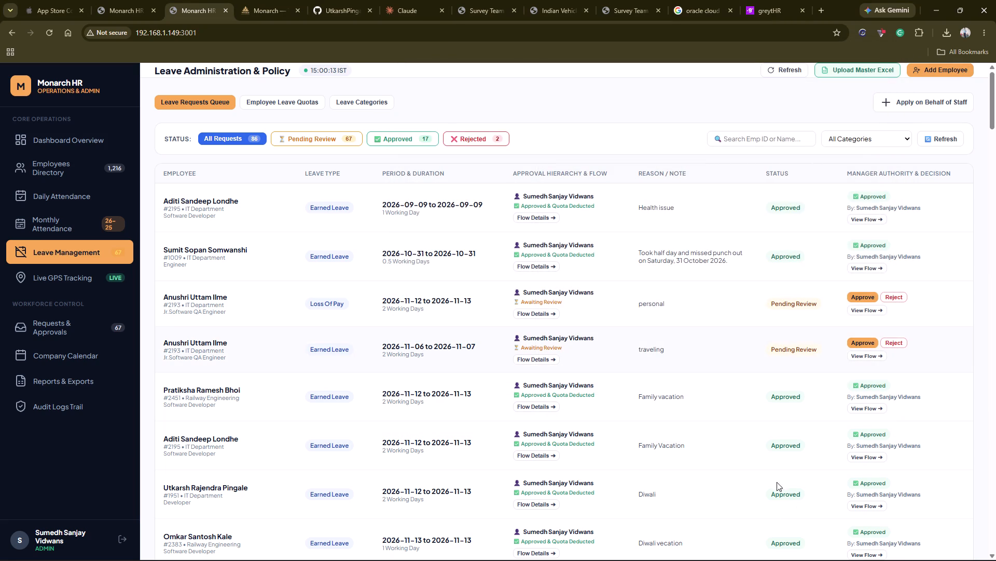
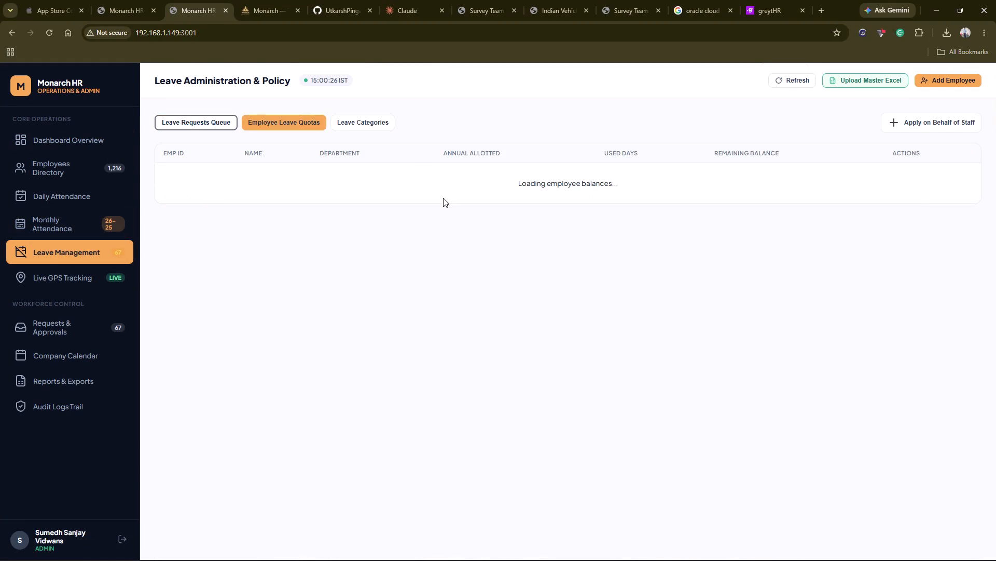
Find the IT Department employee with 7.5 allotted days by employee ID, set their used days to 0 with reason "yes", and save the quota.
key("ctrl+f")
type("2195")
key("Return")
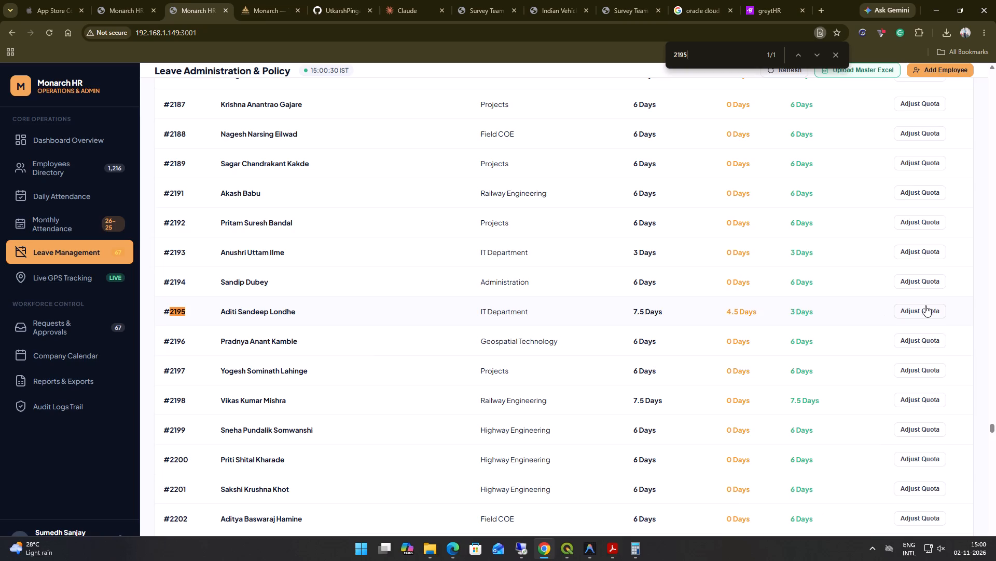
left_click(925, 305)
left_click_drag(541, 293, 489, 291)
key("0")
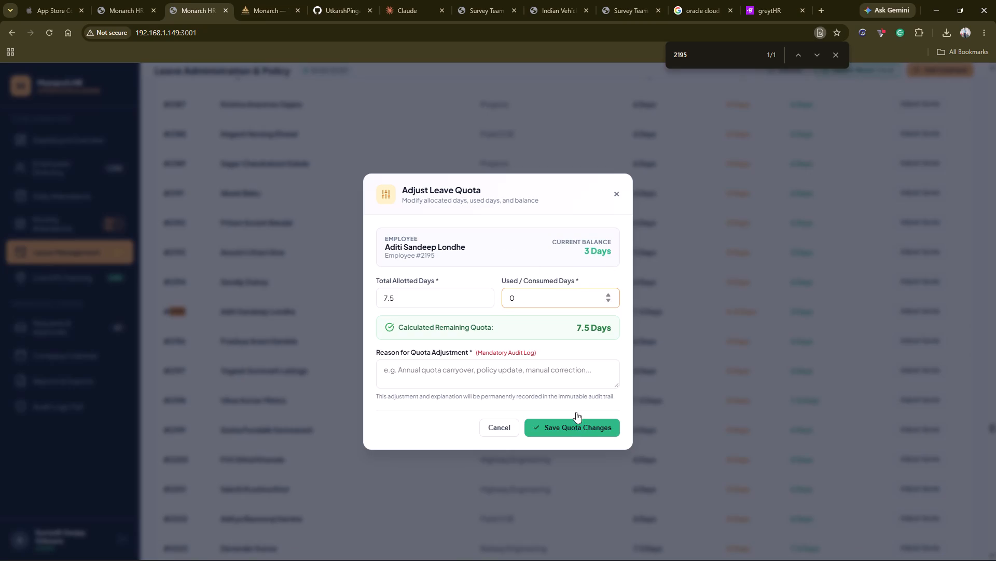
left_click(559, 382)
type("yes")
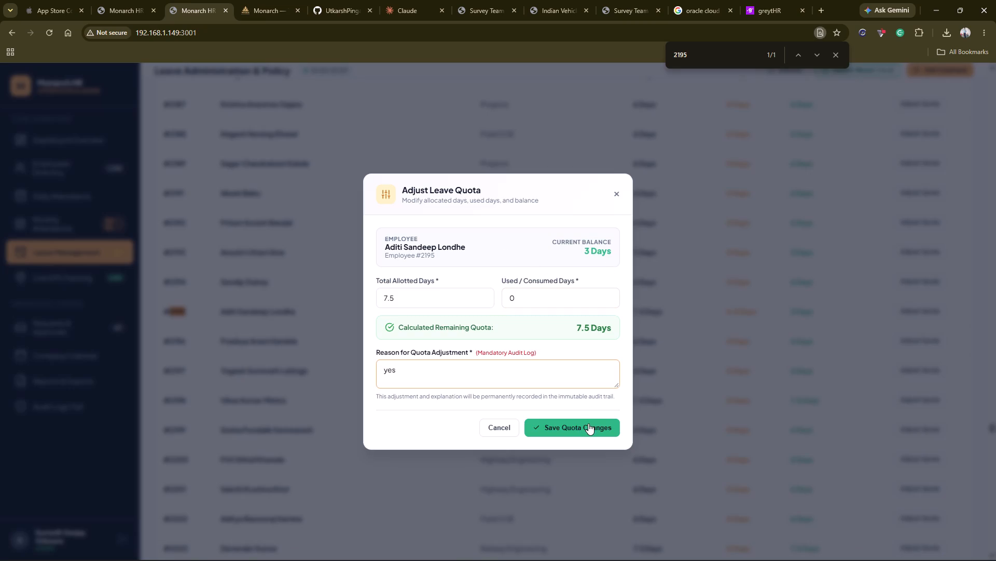
left_click(588, 423)
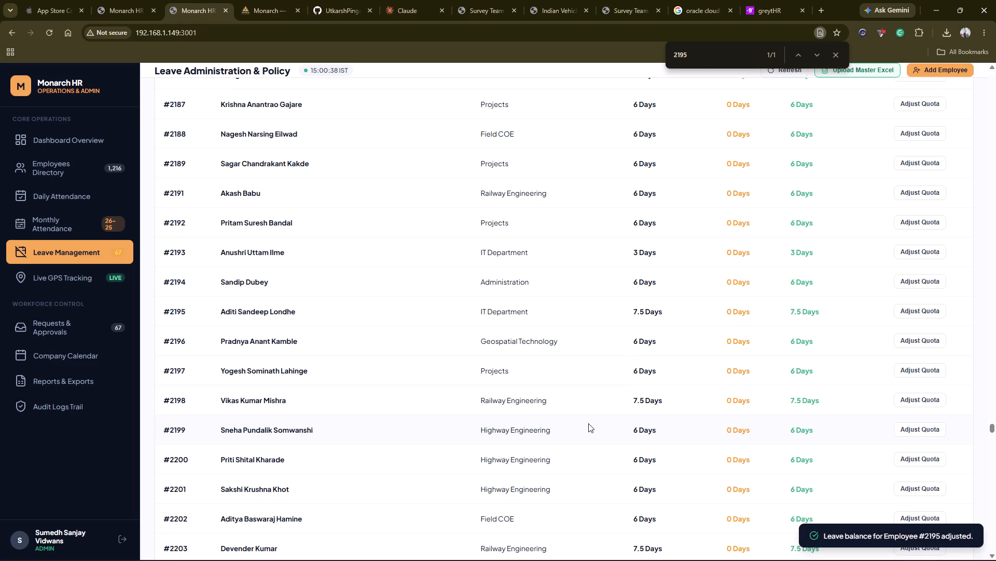